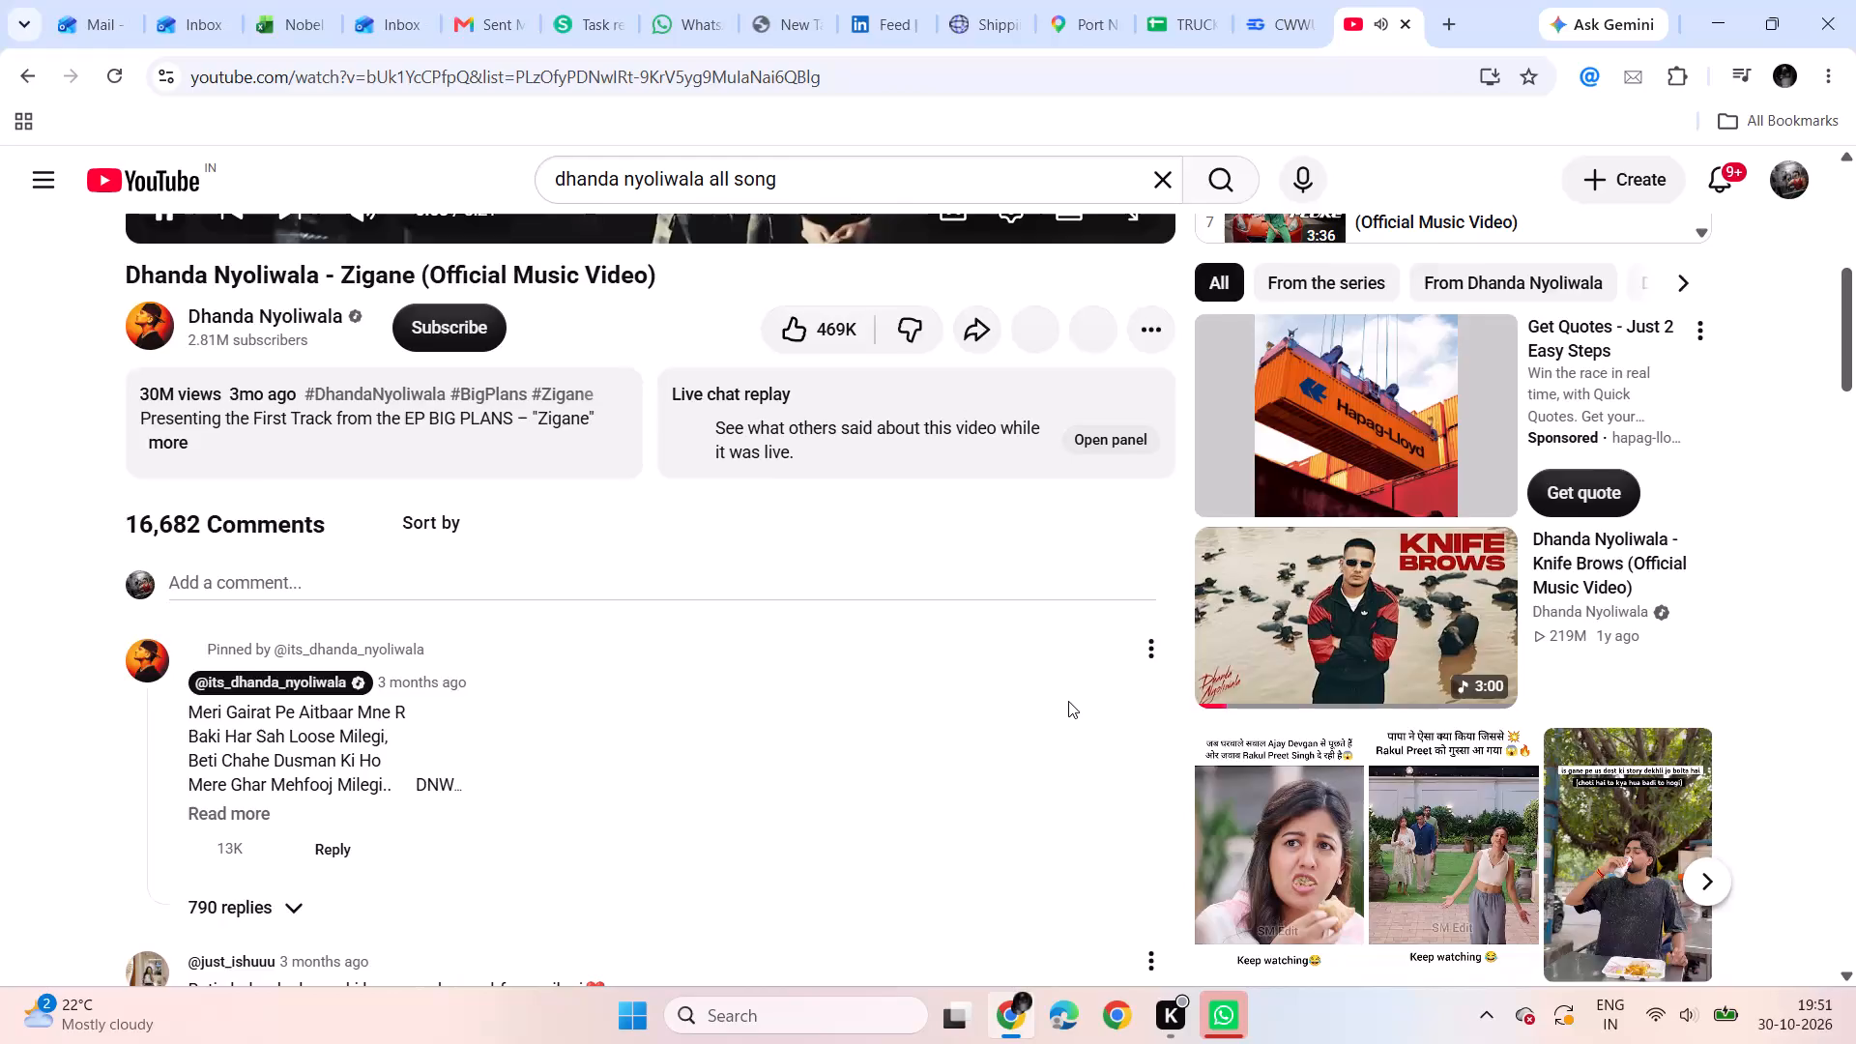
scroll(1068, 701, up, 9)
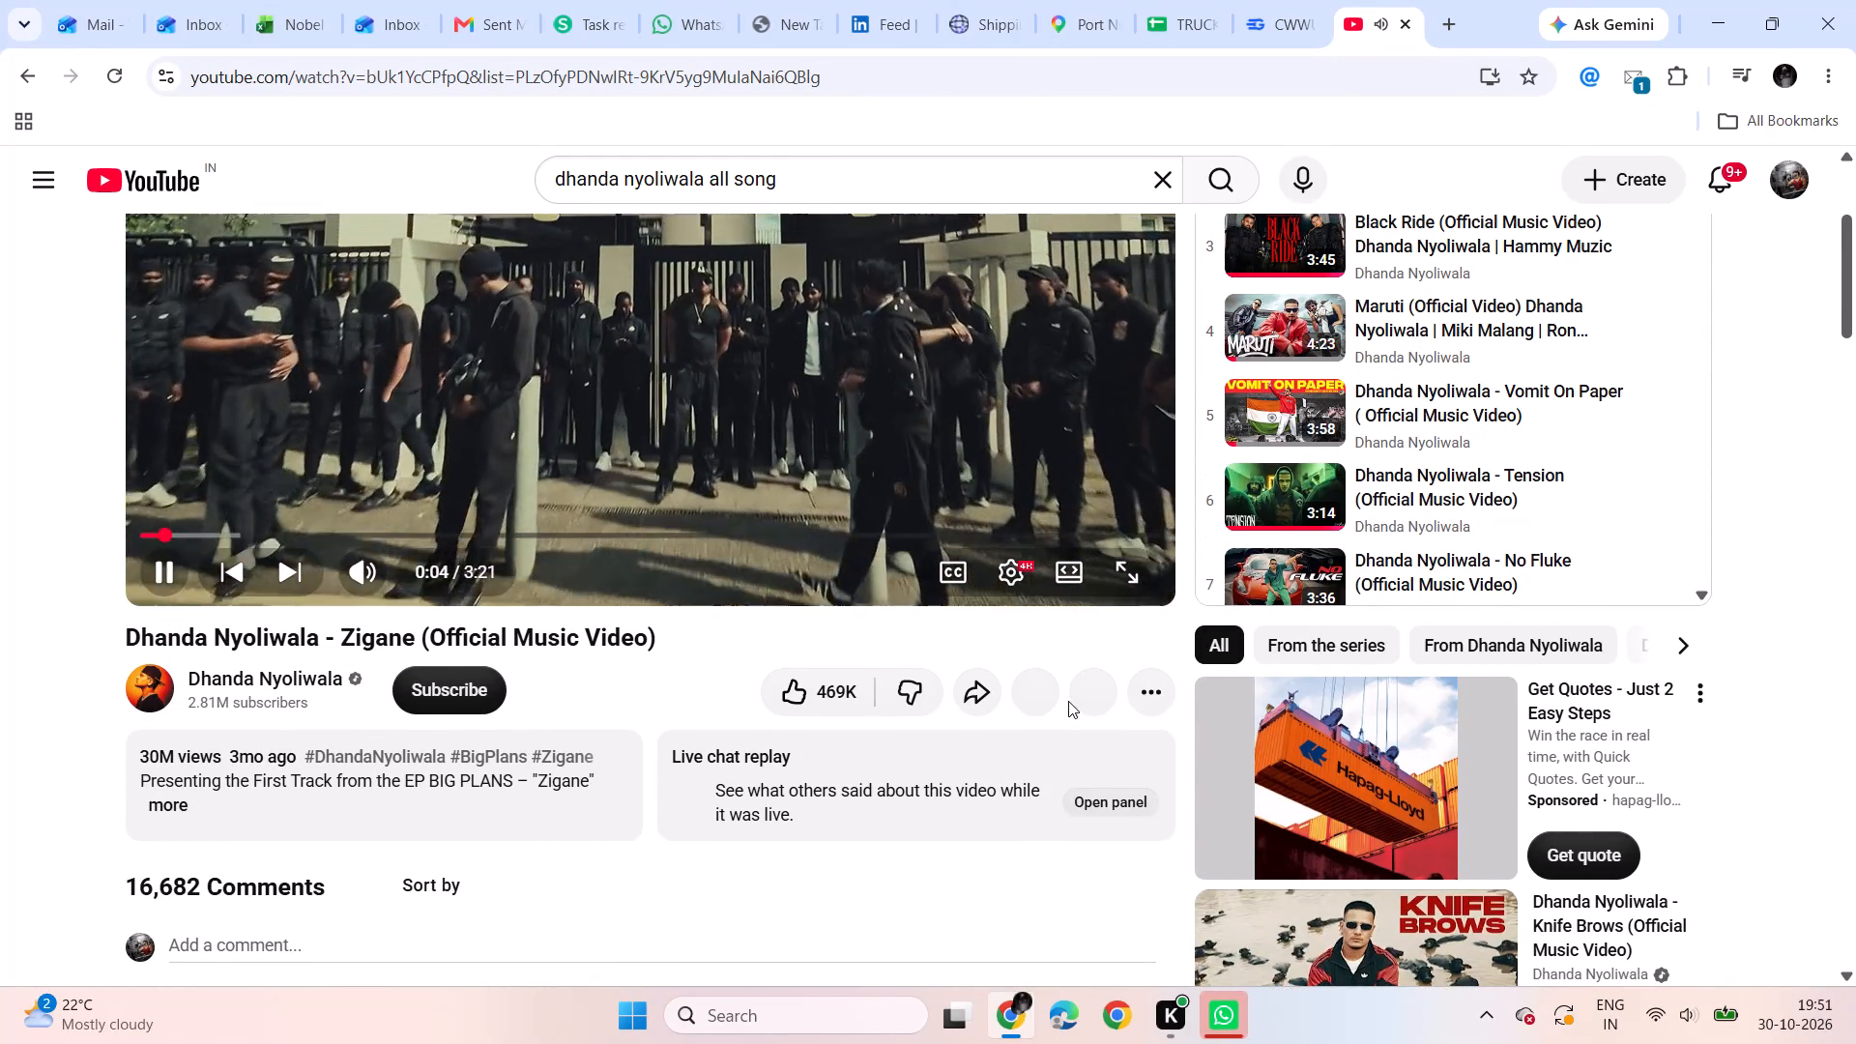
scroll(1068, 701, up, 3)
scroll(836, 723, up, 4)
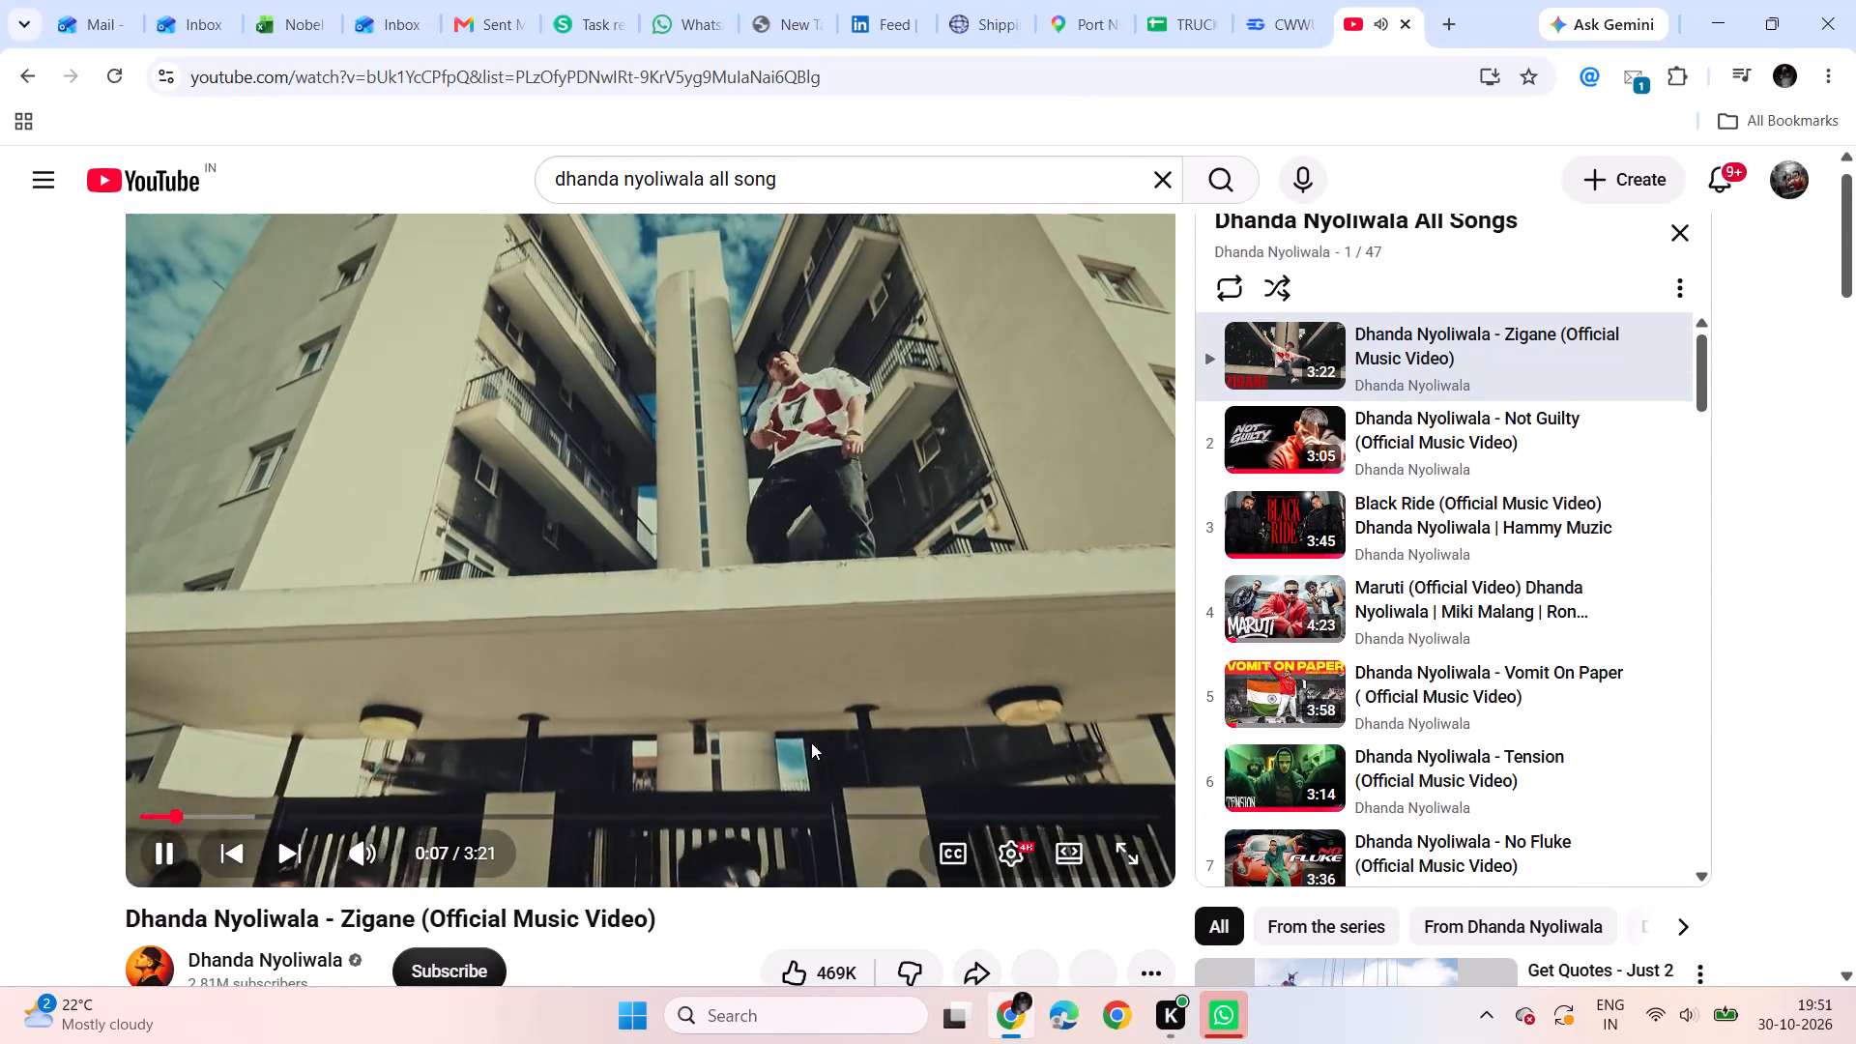
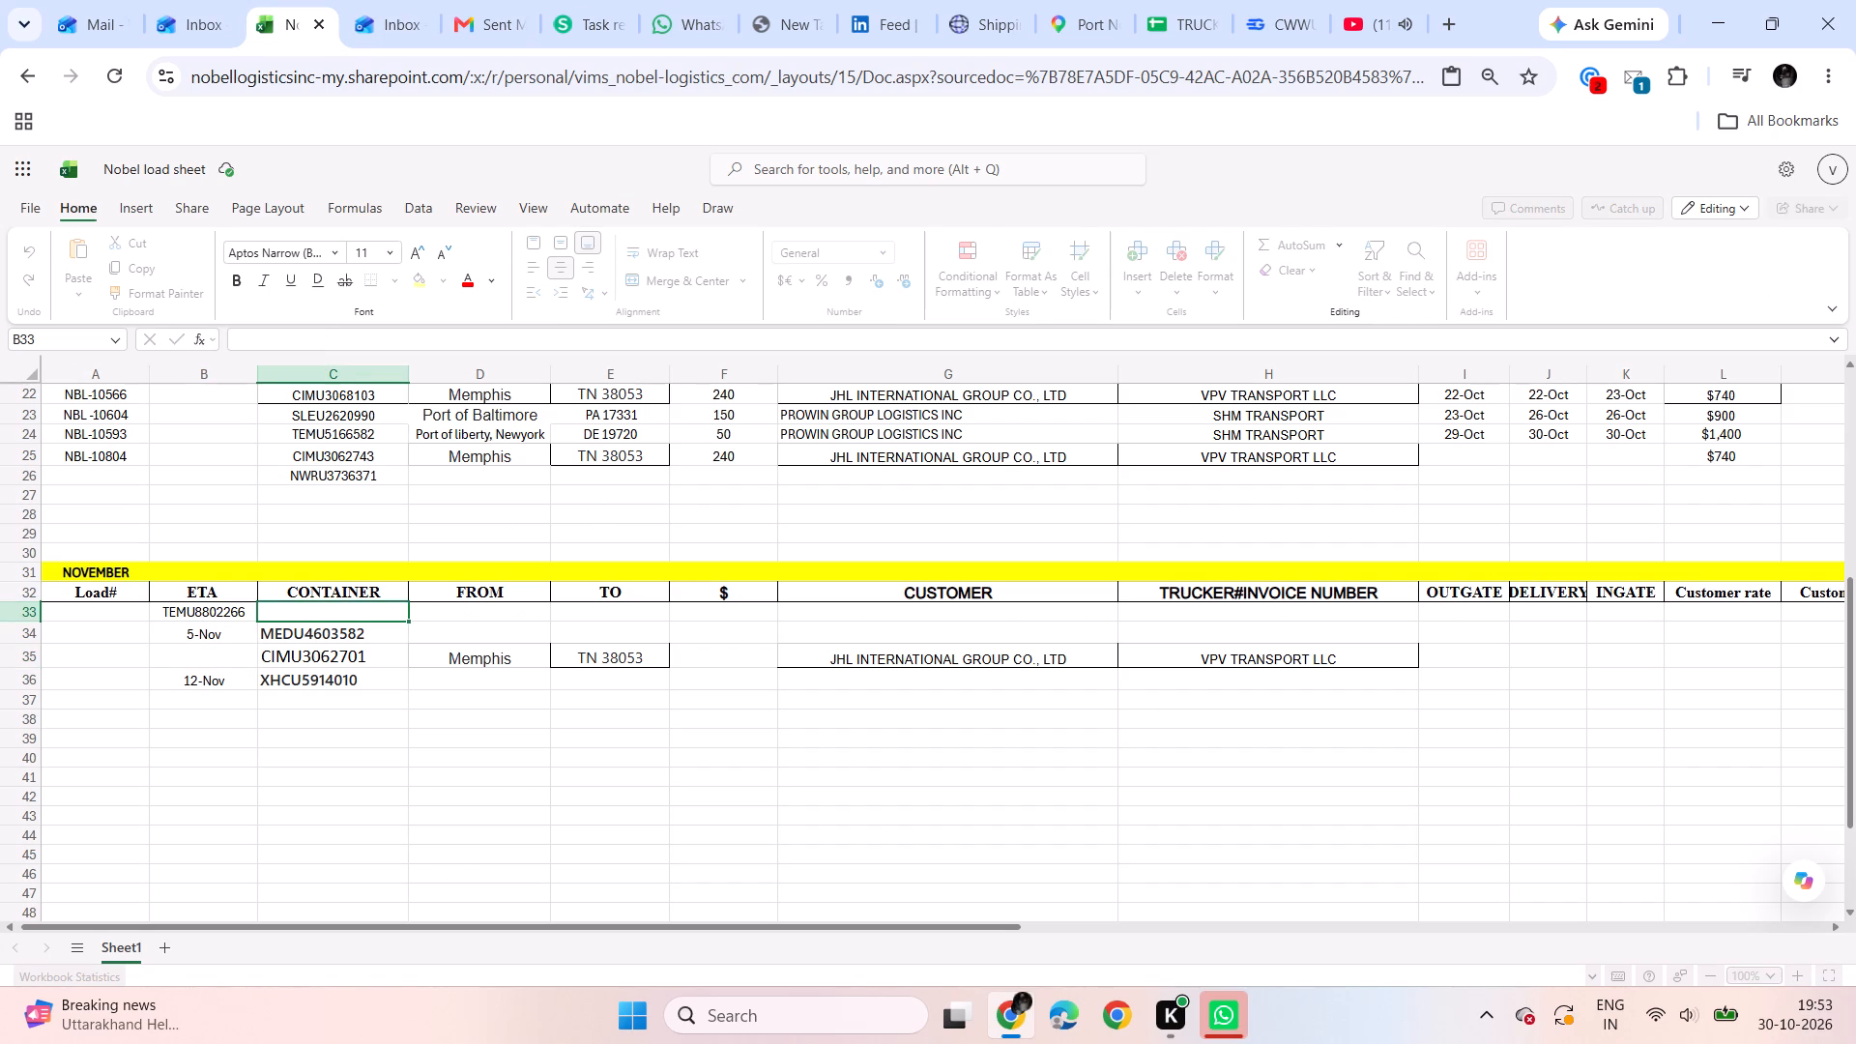
Paste container number TEMU8802266 into the CONTAINER cell of row 33 and clear it from that row's ETA cell.
key(ctrl+v)
triple_click(218, 611)
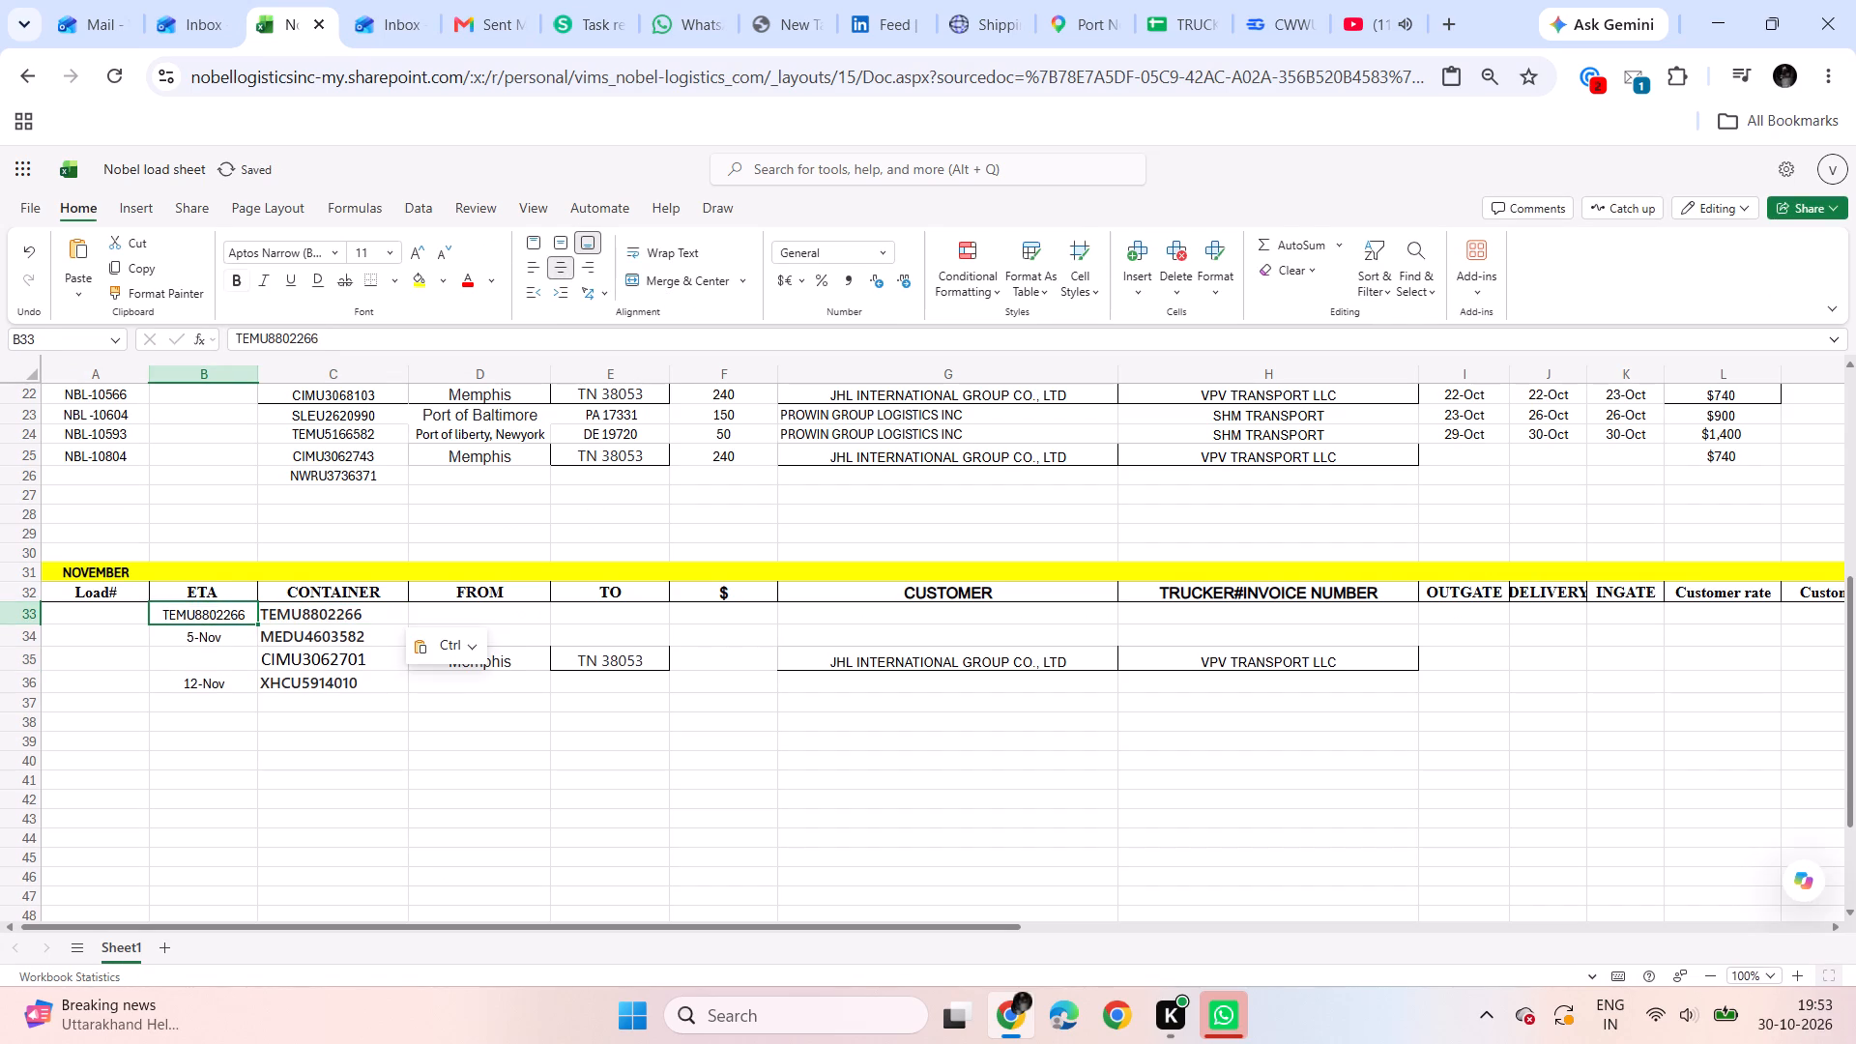
key(BackSpace)
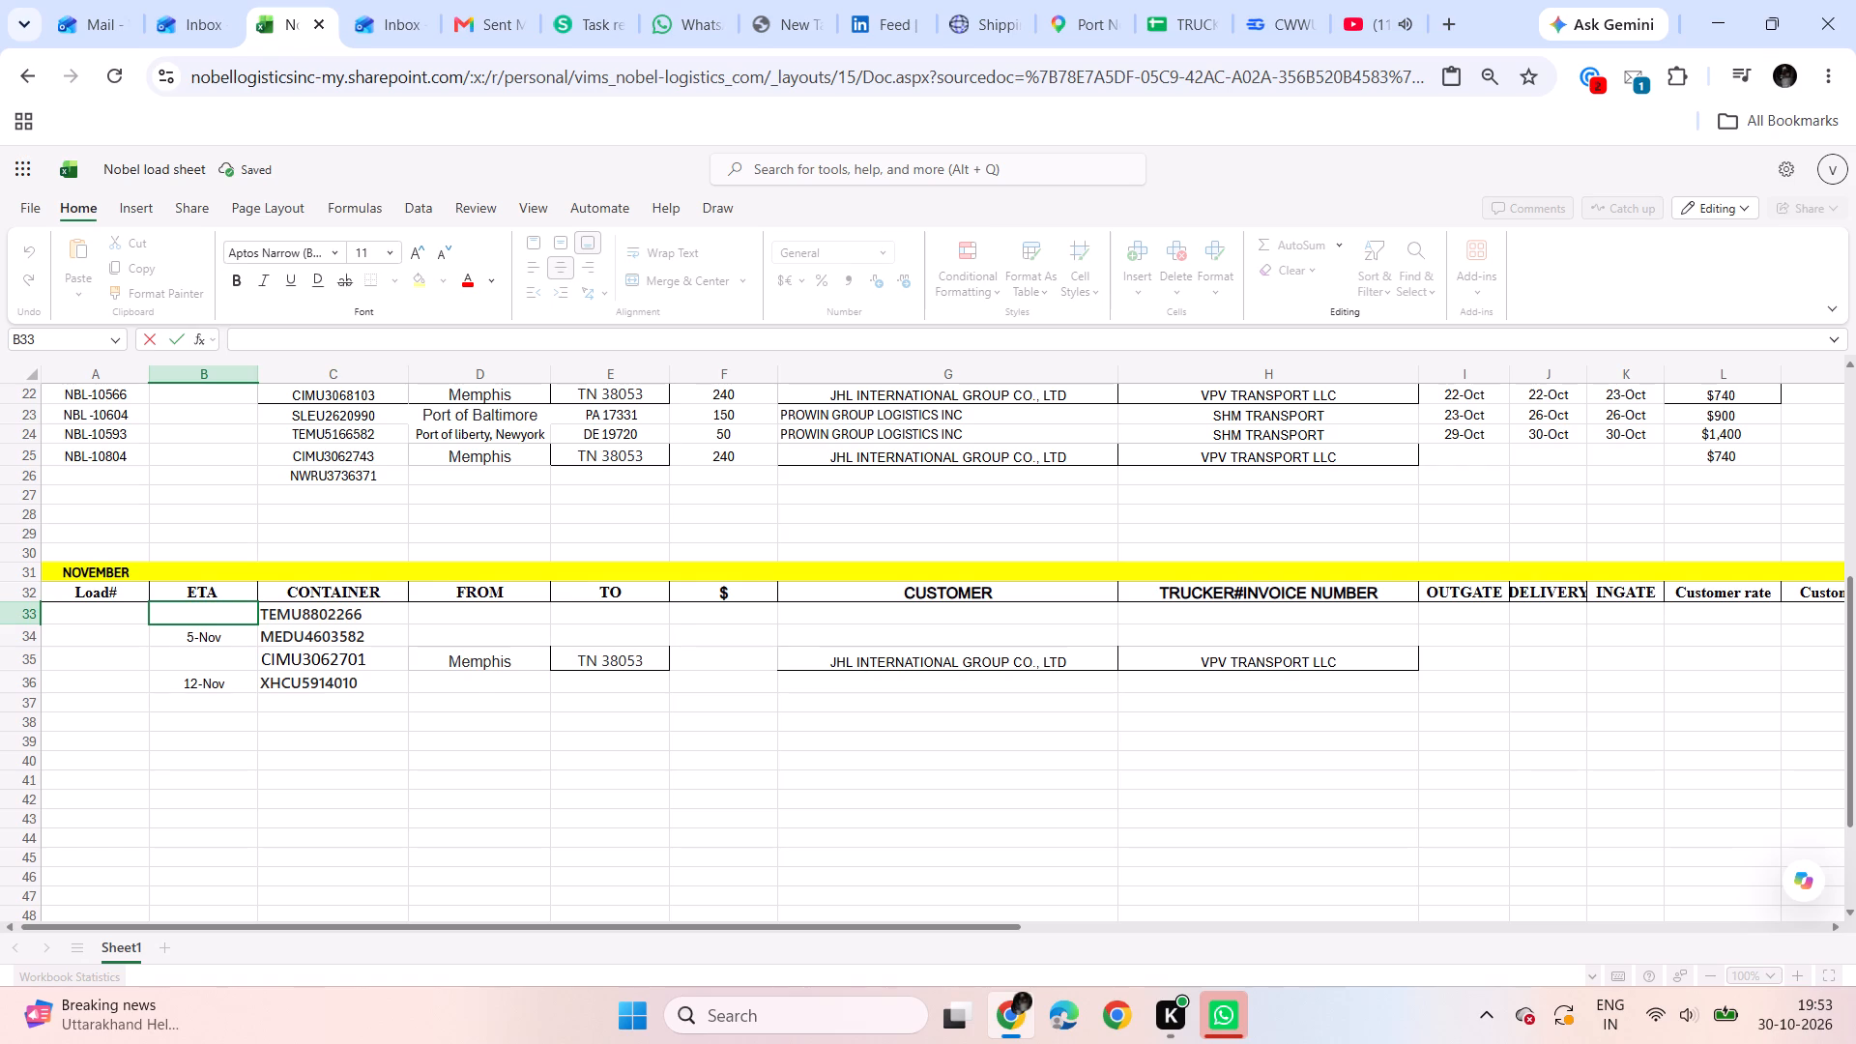
Enter 11/04 as the ETA for container TEMU8802266 in the November section.
text(11/)
text(04)
key(Return)
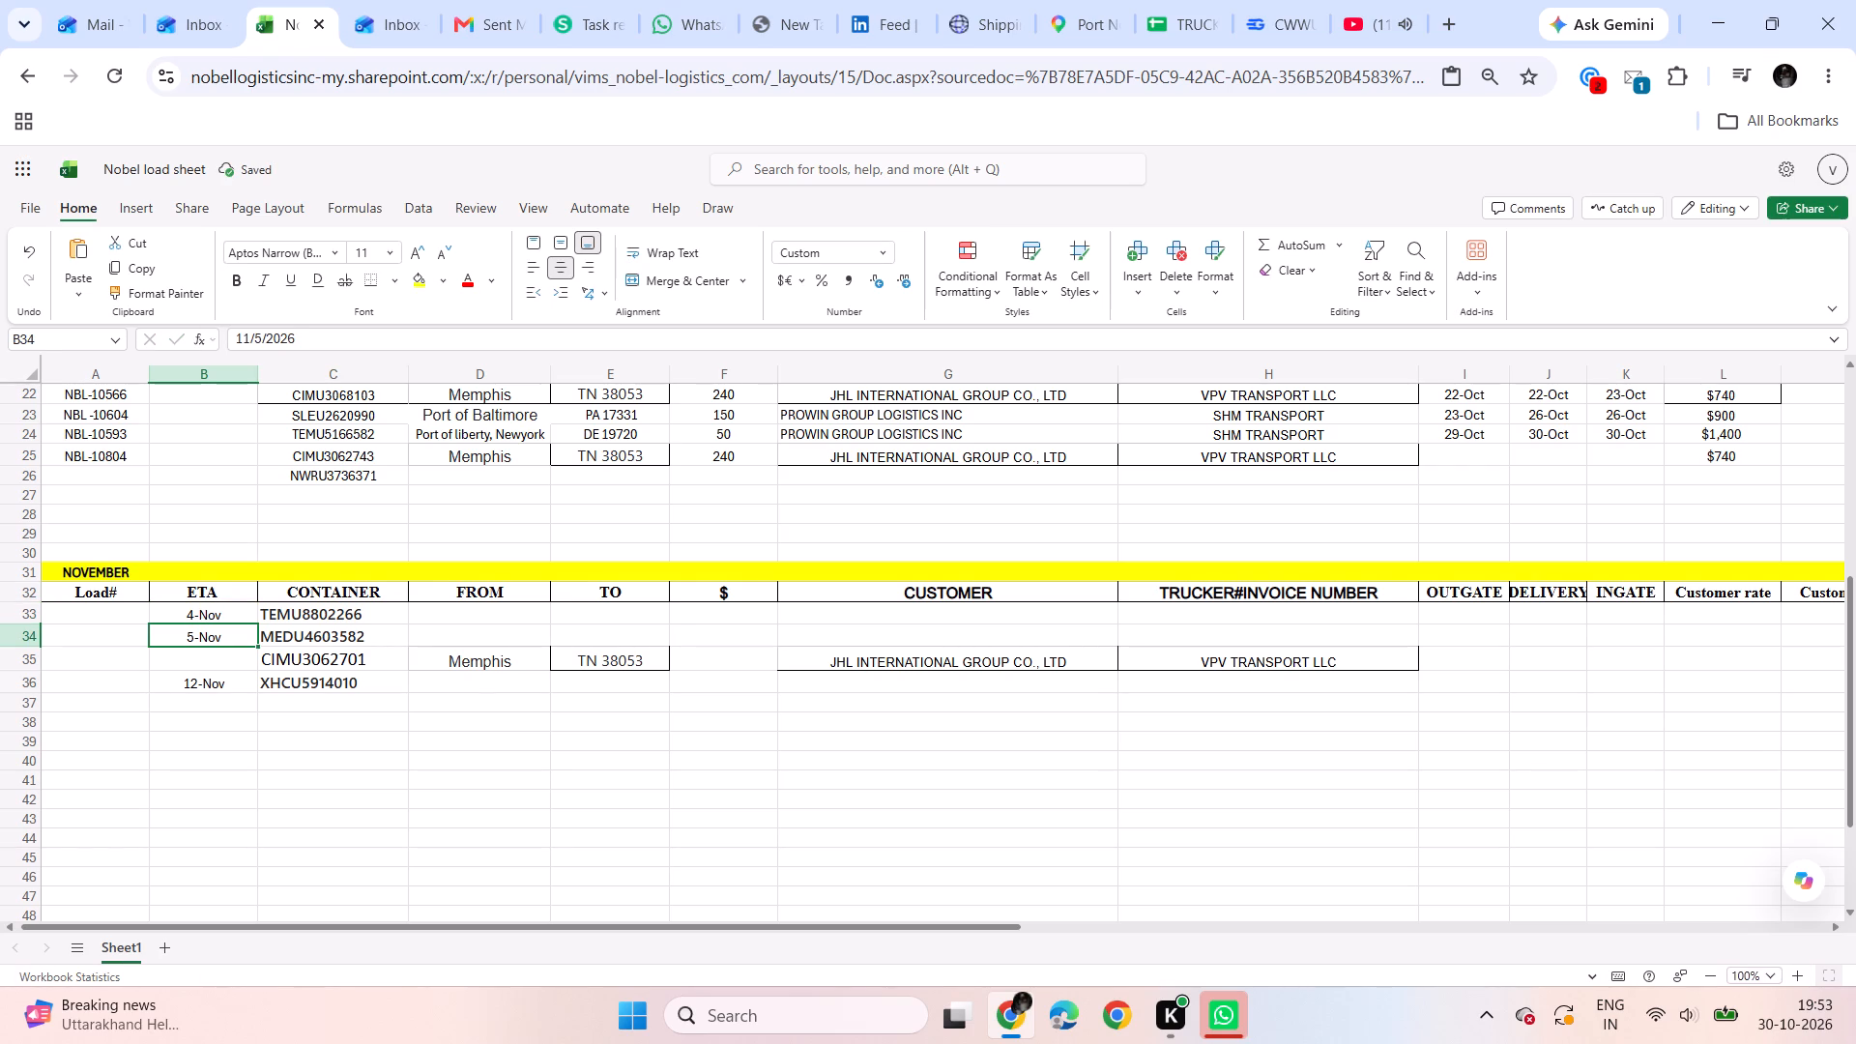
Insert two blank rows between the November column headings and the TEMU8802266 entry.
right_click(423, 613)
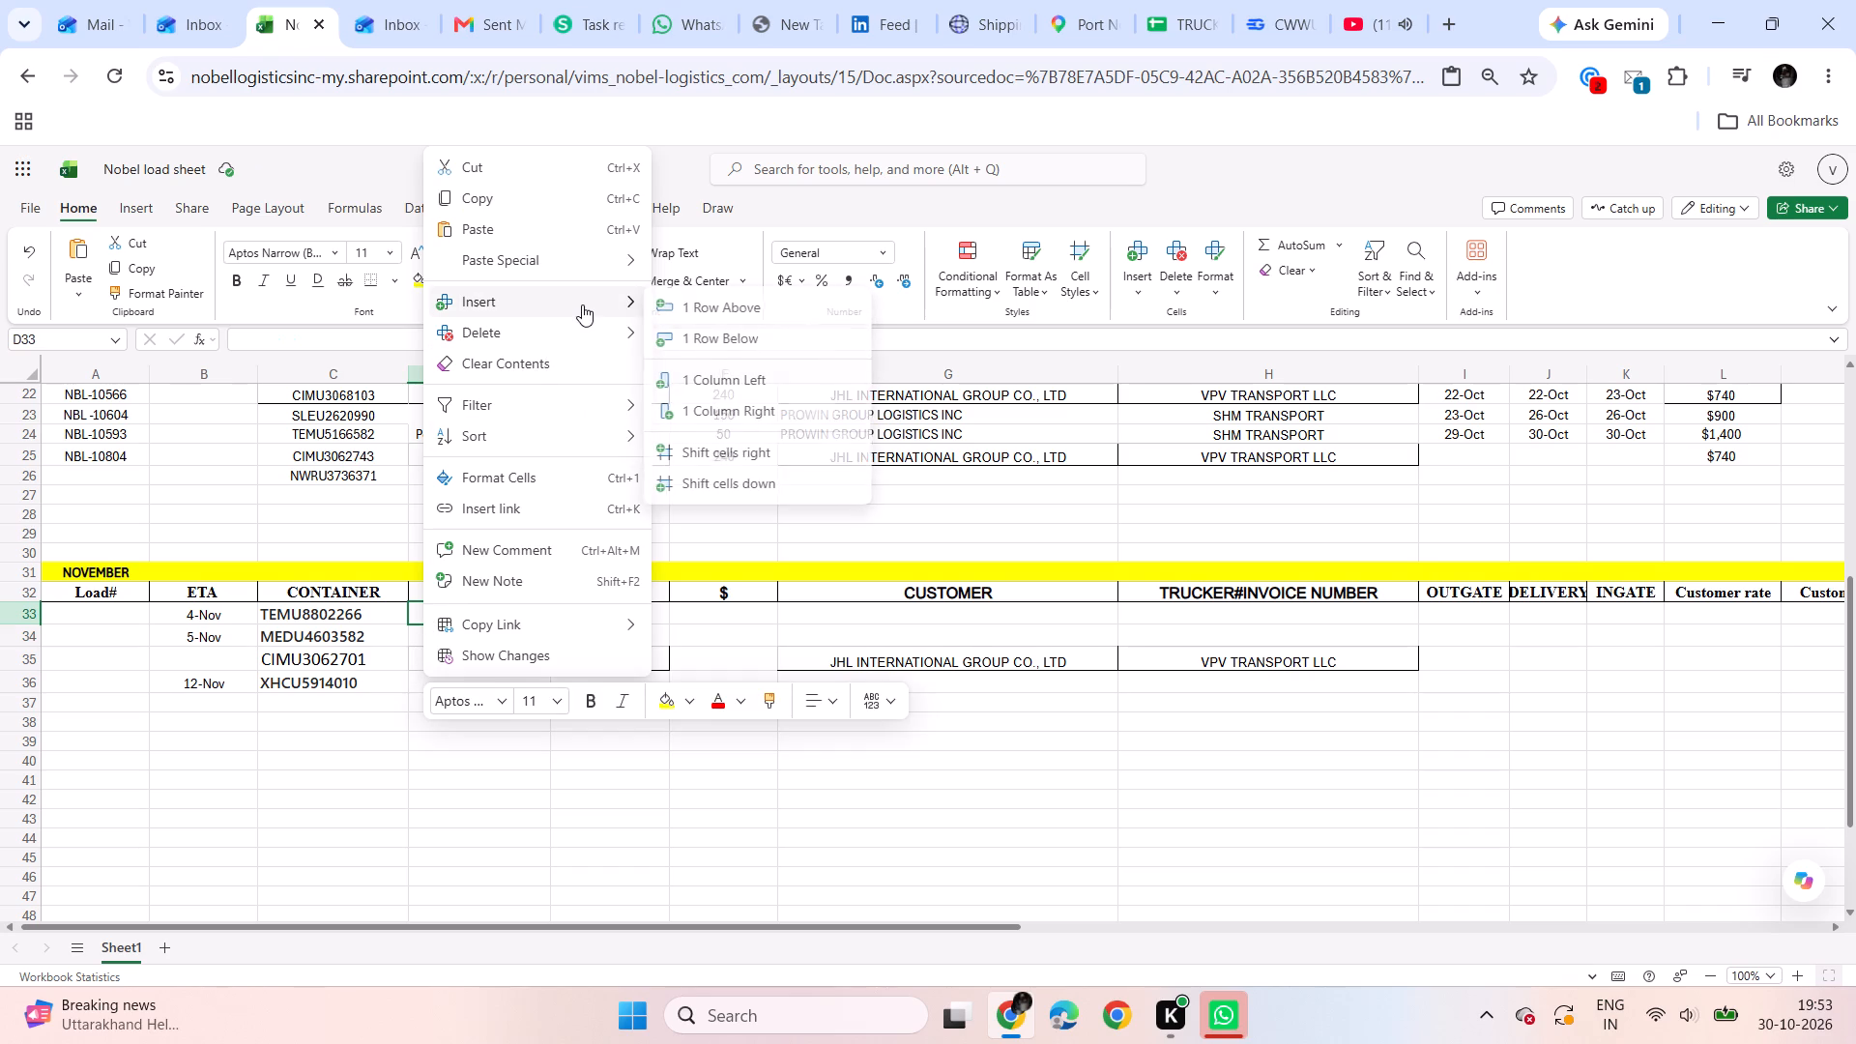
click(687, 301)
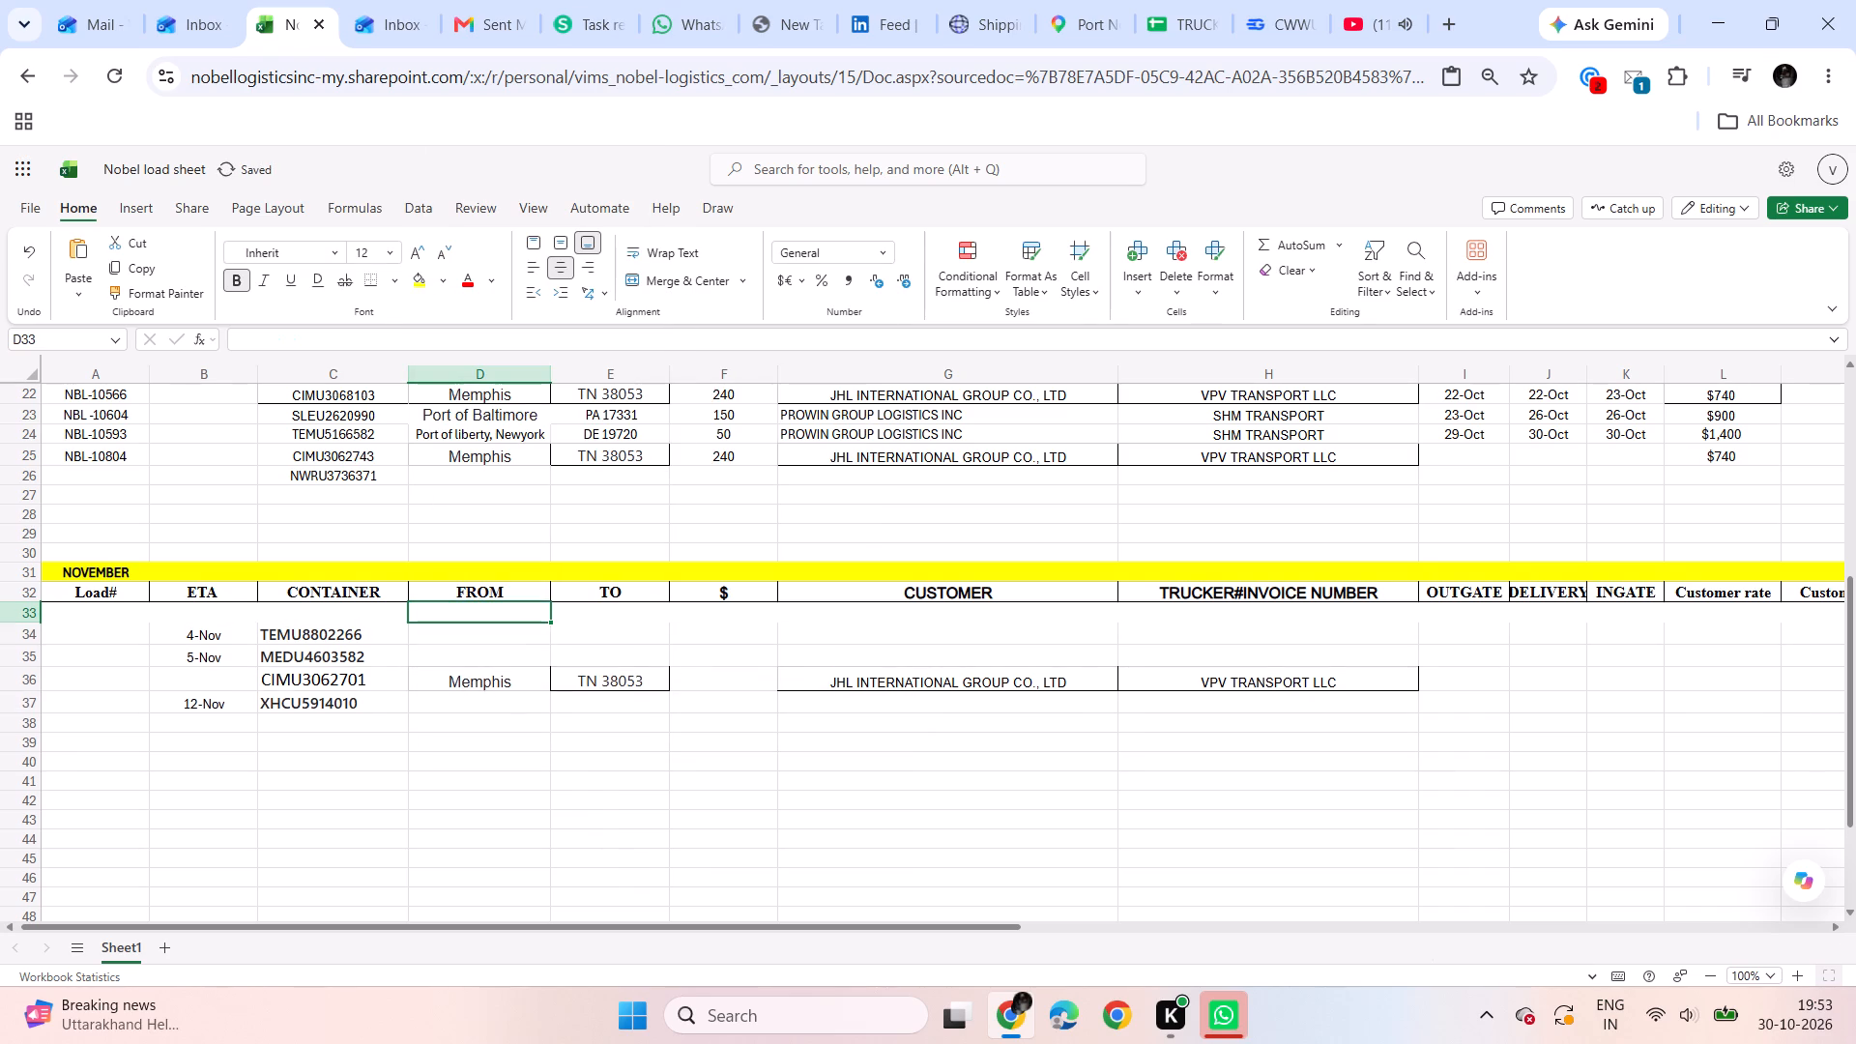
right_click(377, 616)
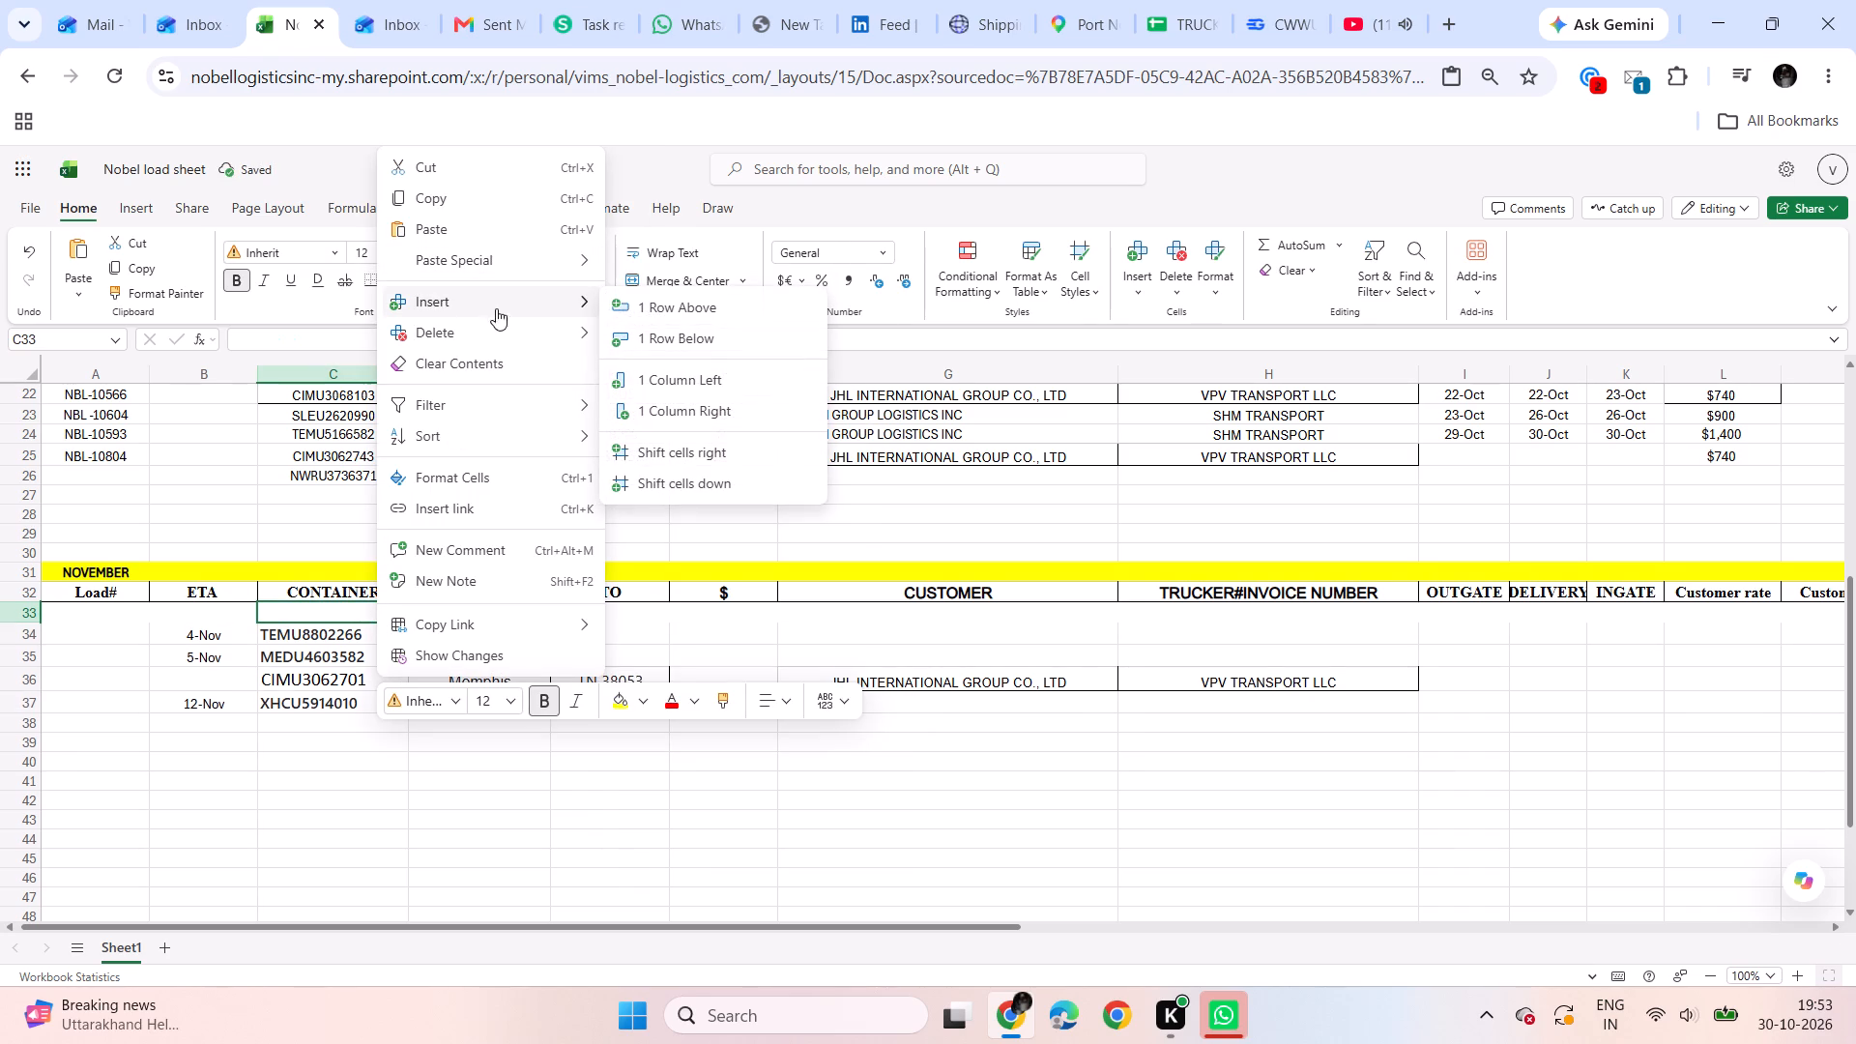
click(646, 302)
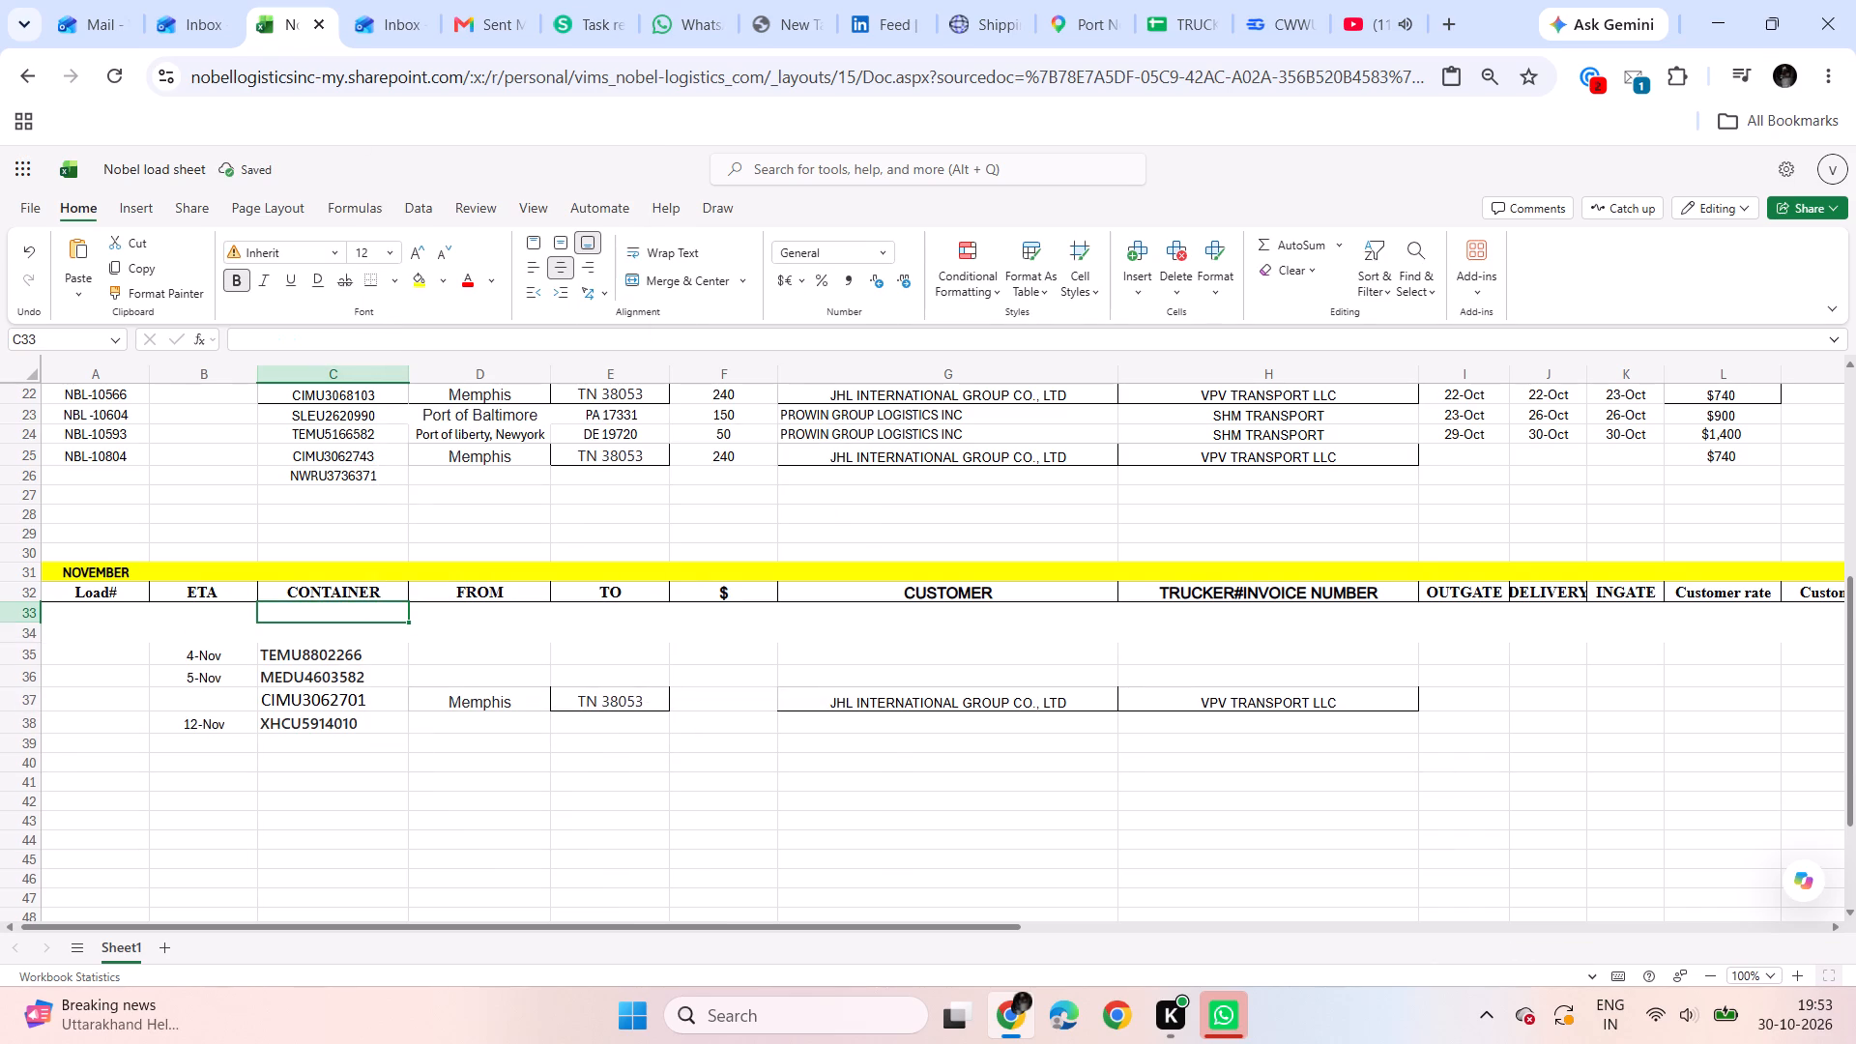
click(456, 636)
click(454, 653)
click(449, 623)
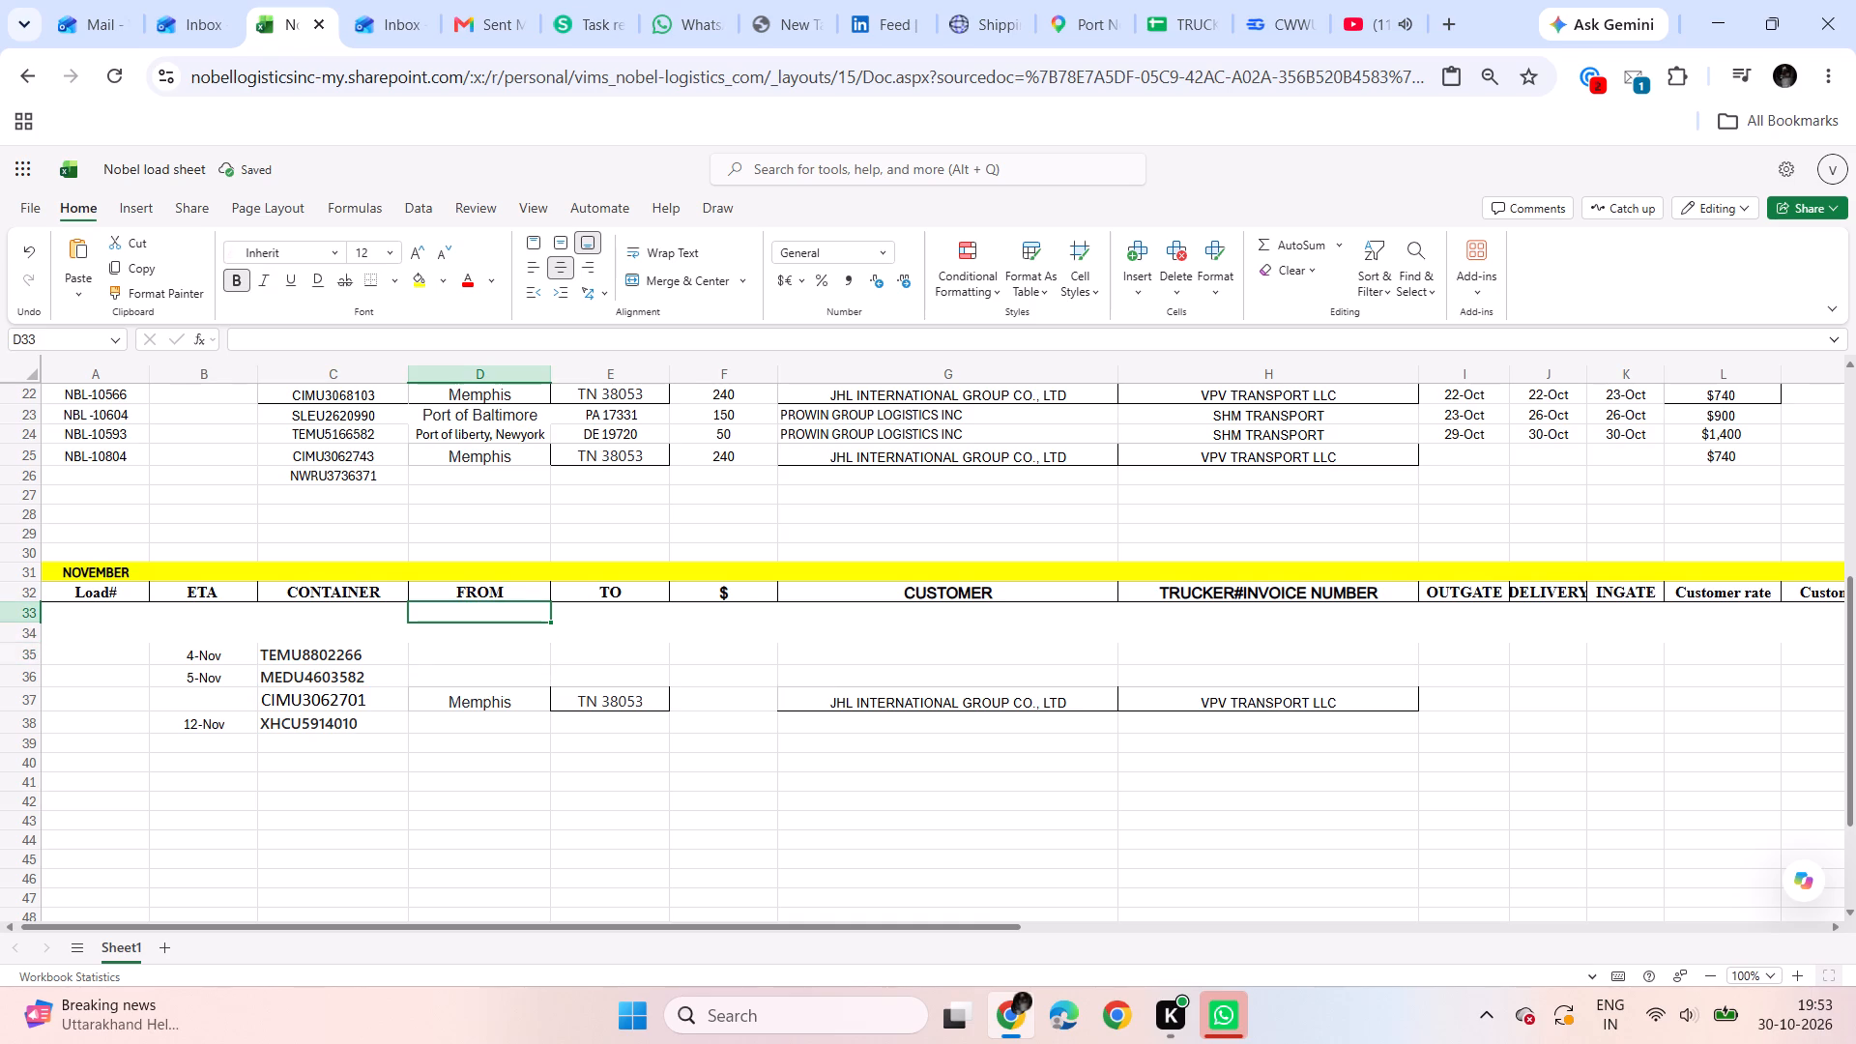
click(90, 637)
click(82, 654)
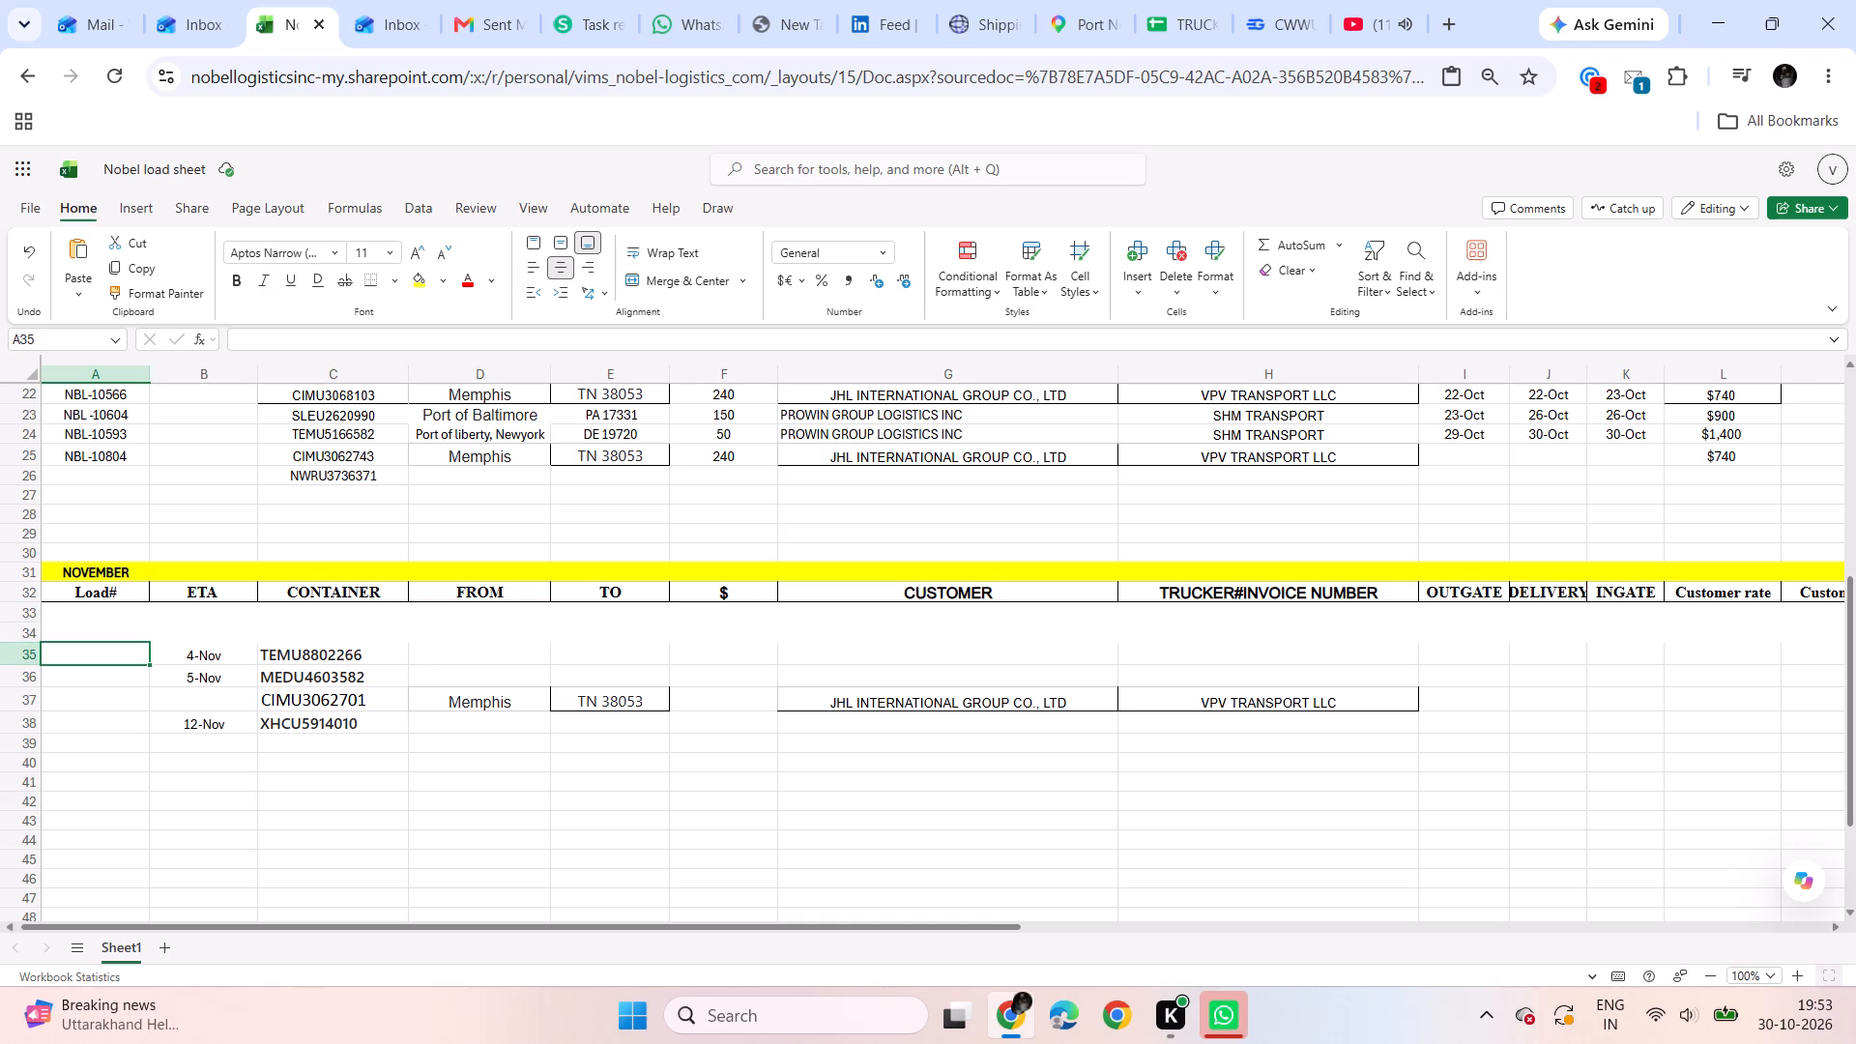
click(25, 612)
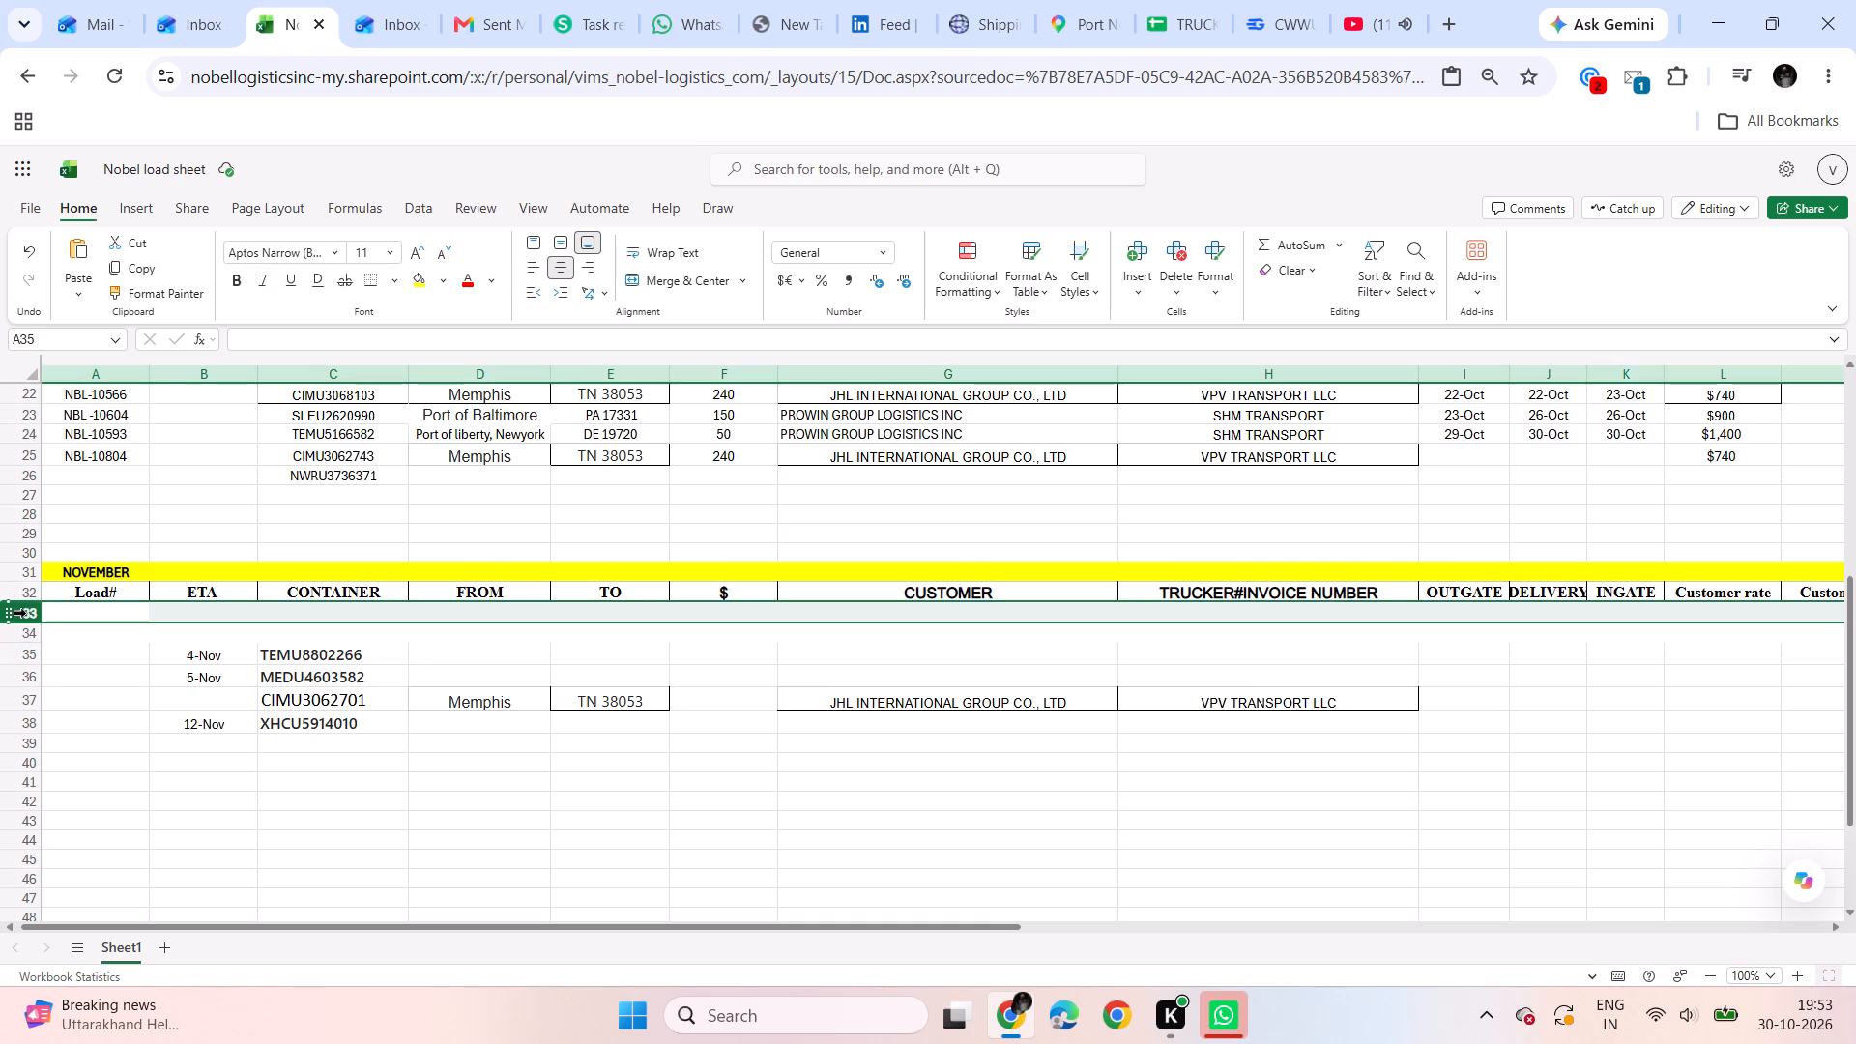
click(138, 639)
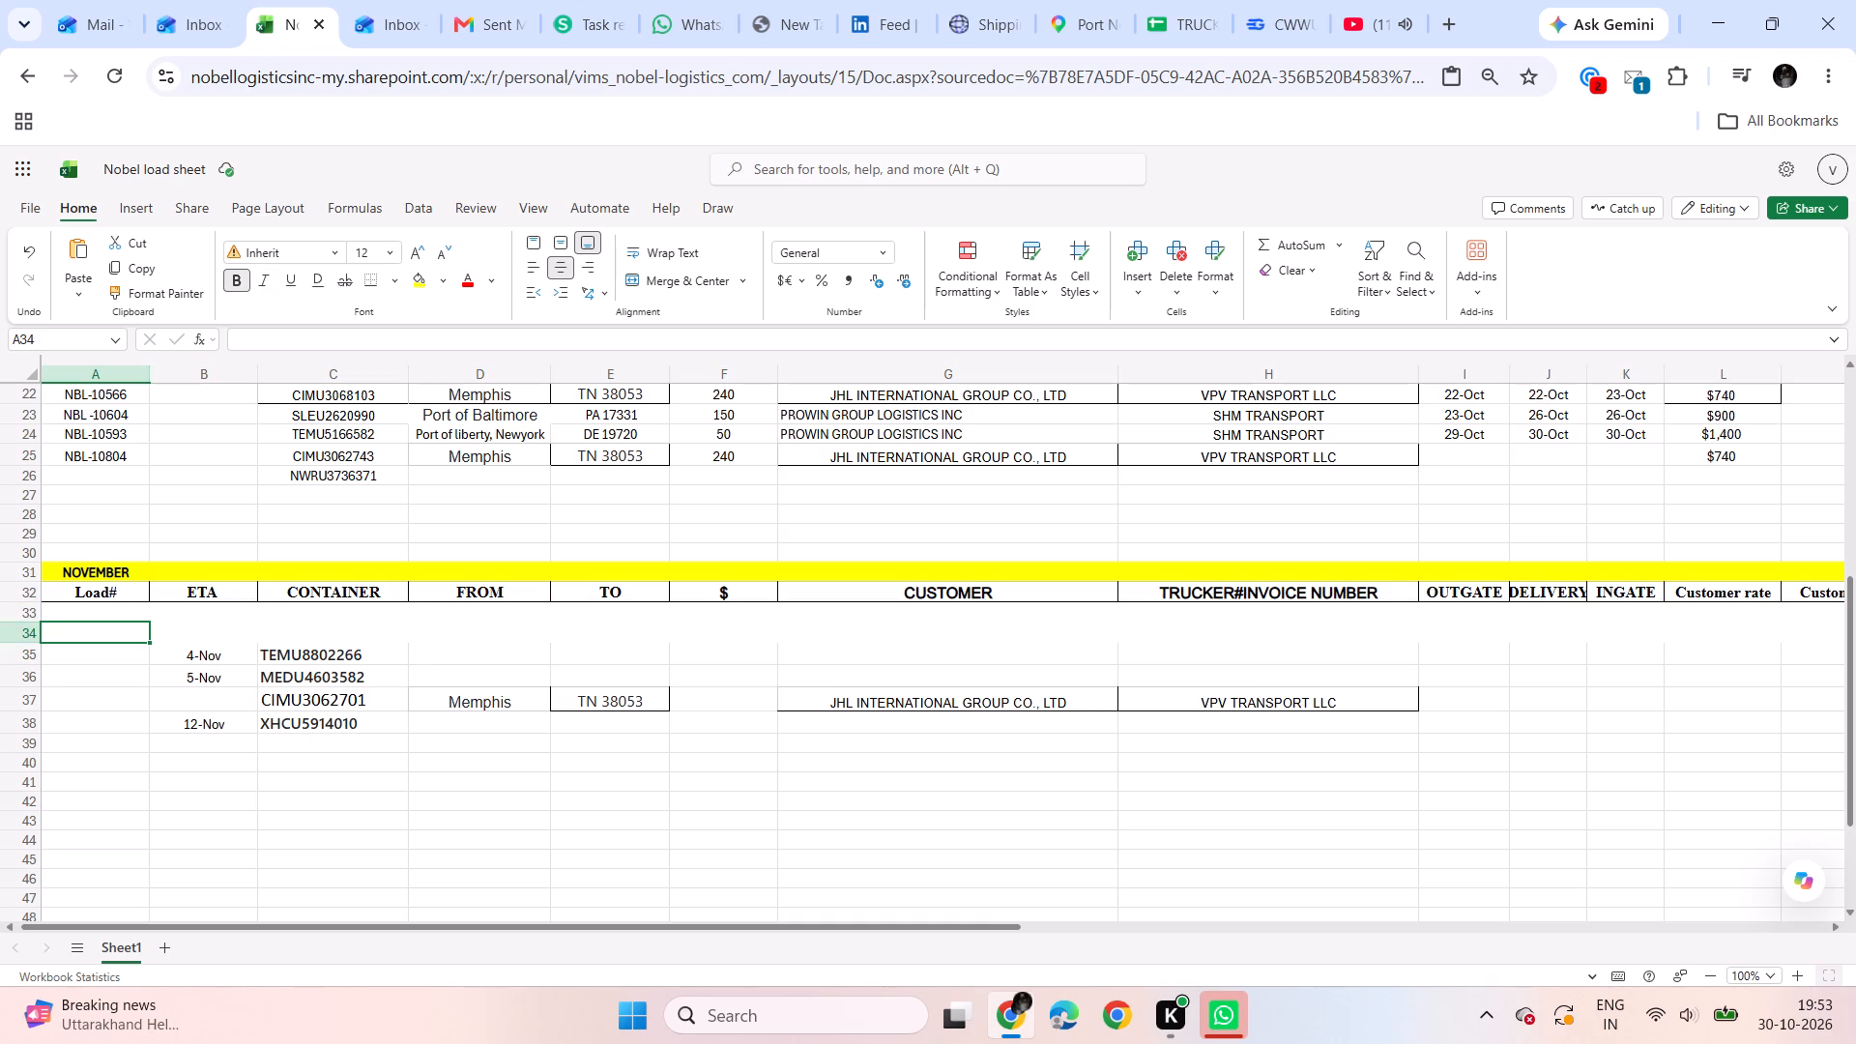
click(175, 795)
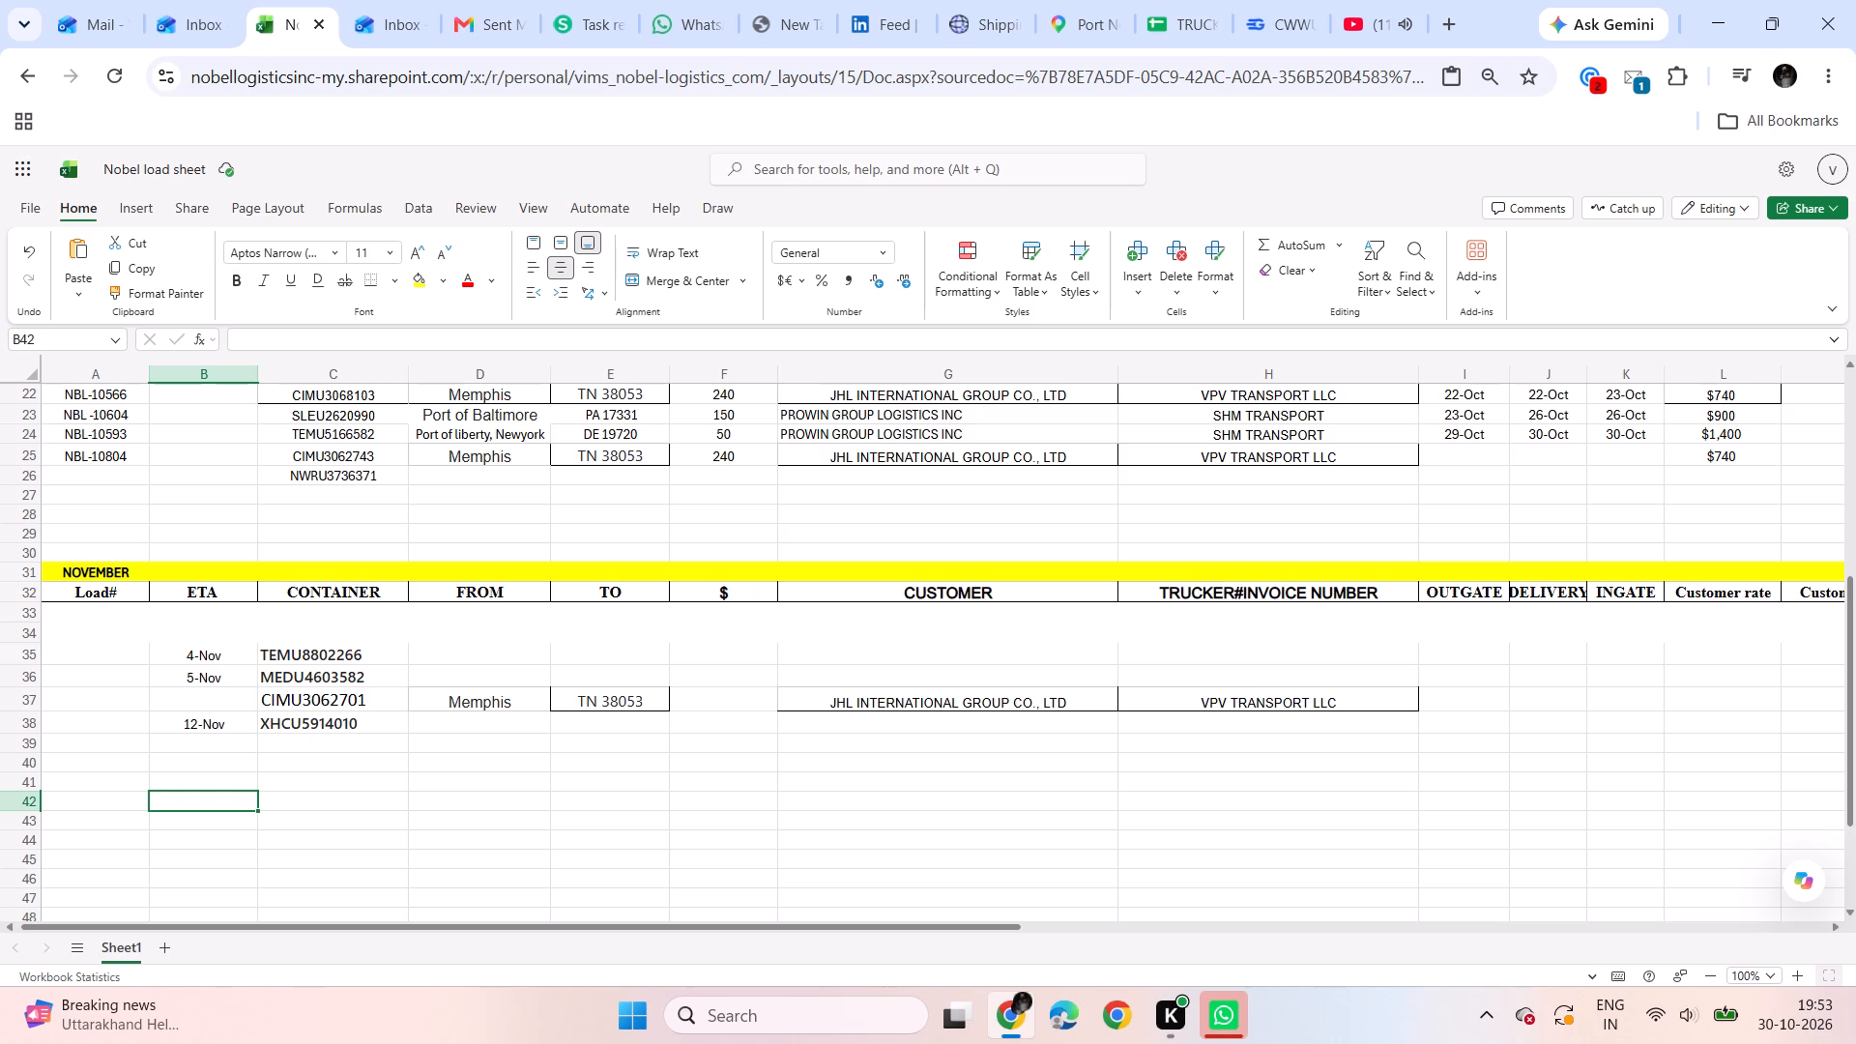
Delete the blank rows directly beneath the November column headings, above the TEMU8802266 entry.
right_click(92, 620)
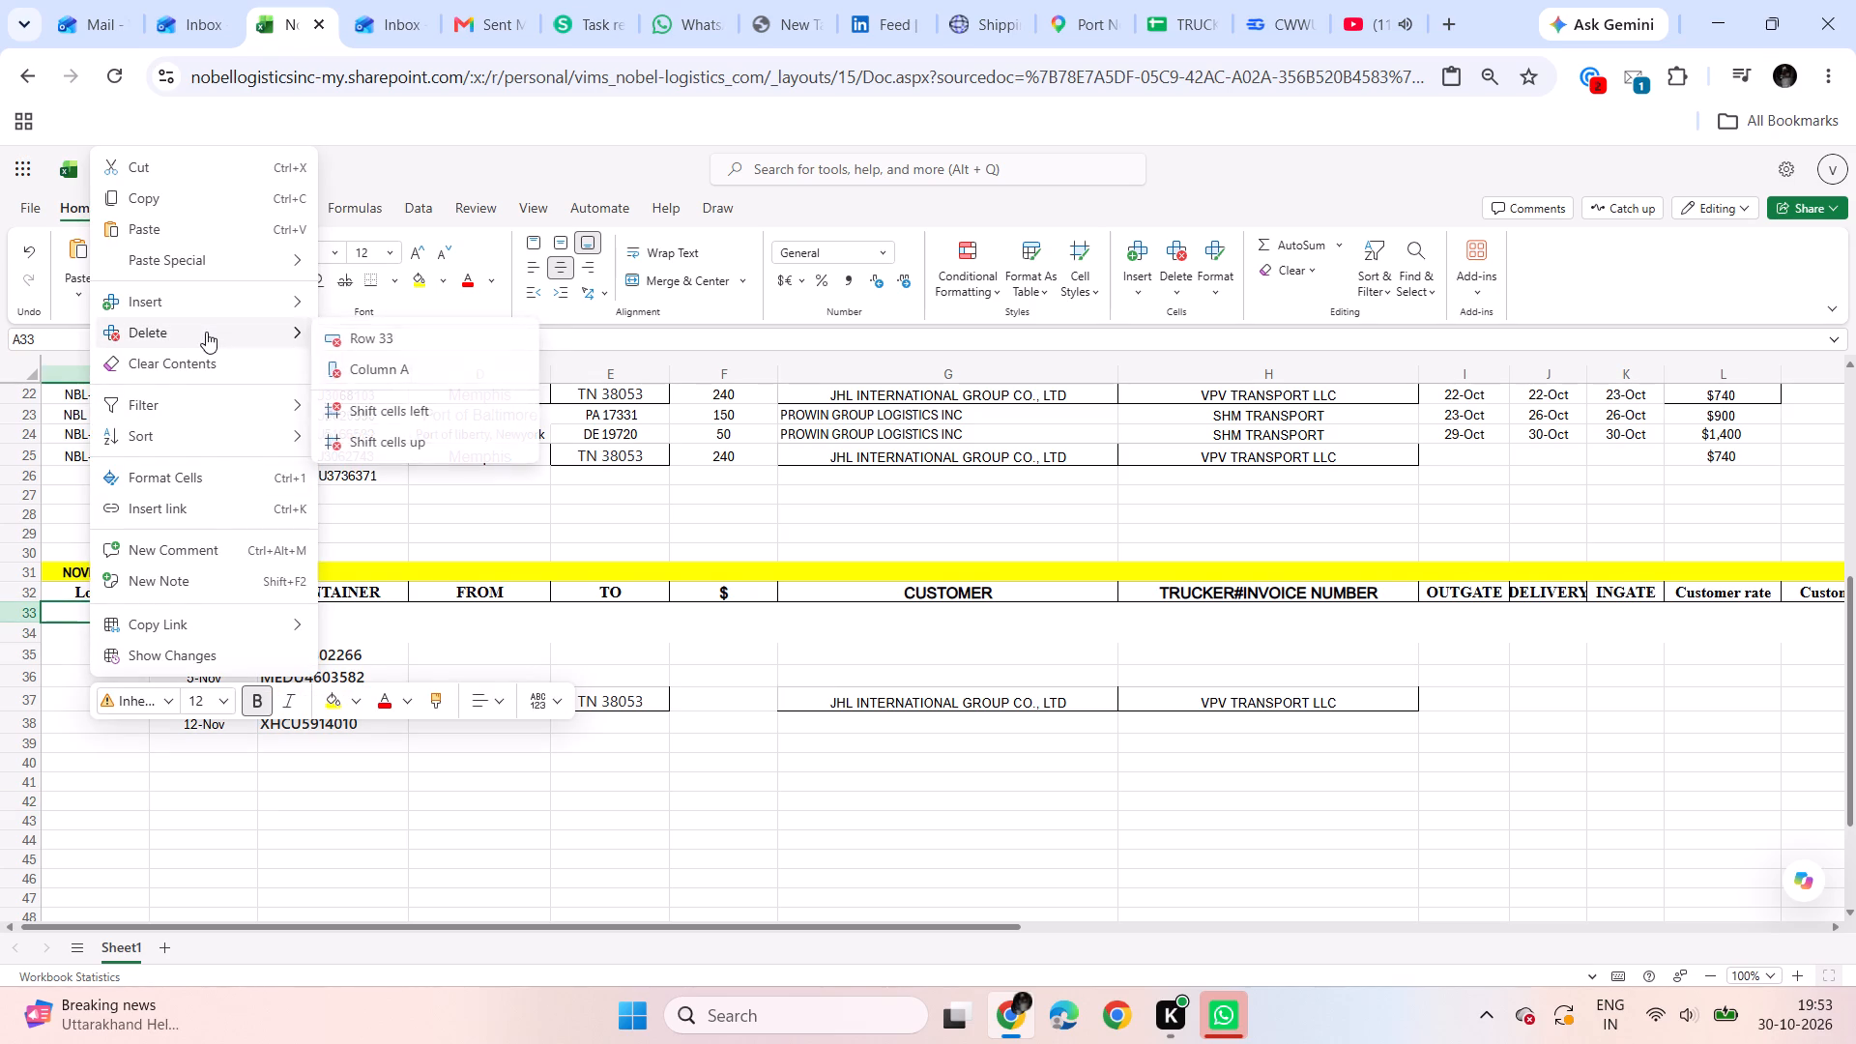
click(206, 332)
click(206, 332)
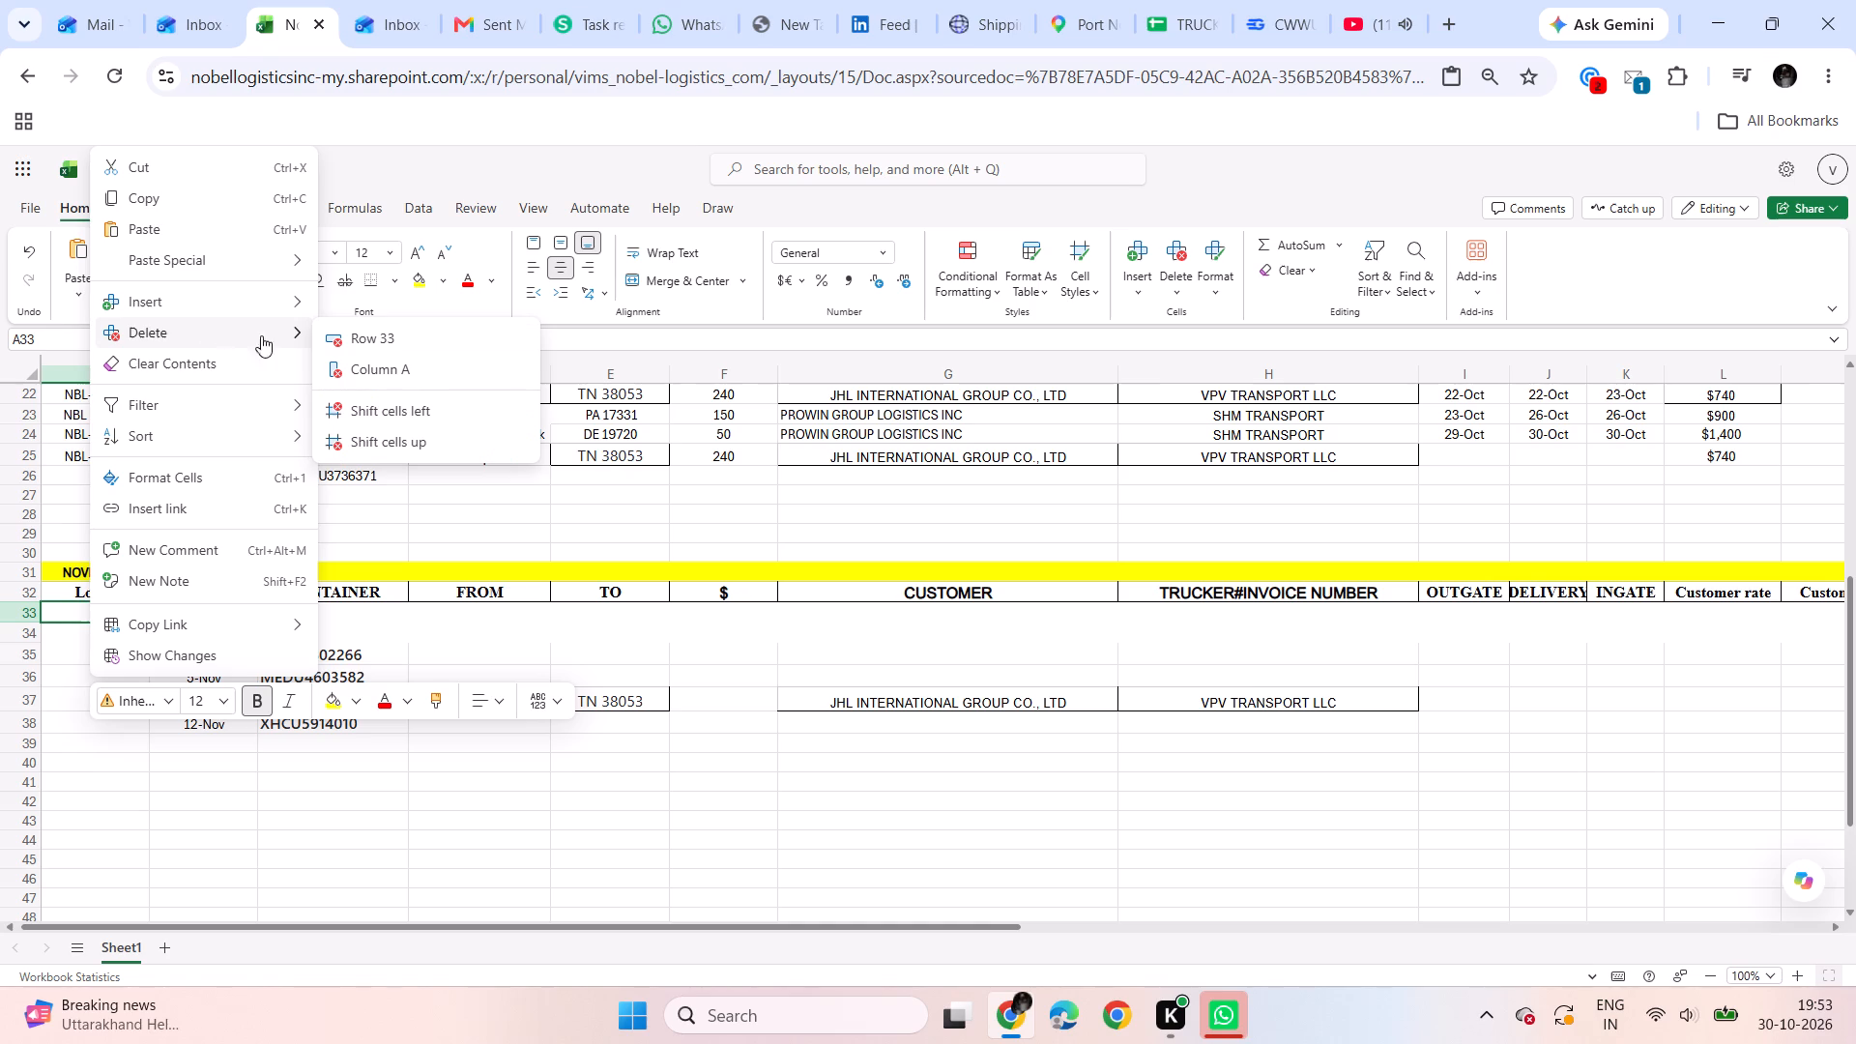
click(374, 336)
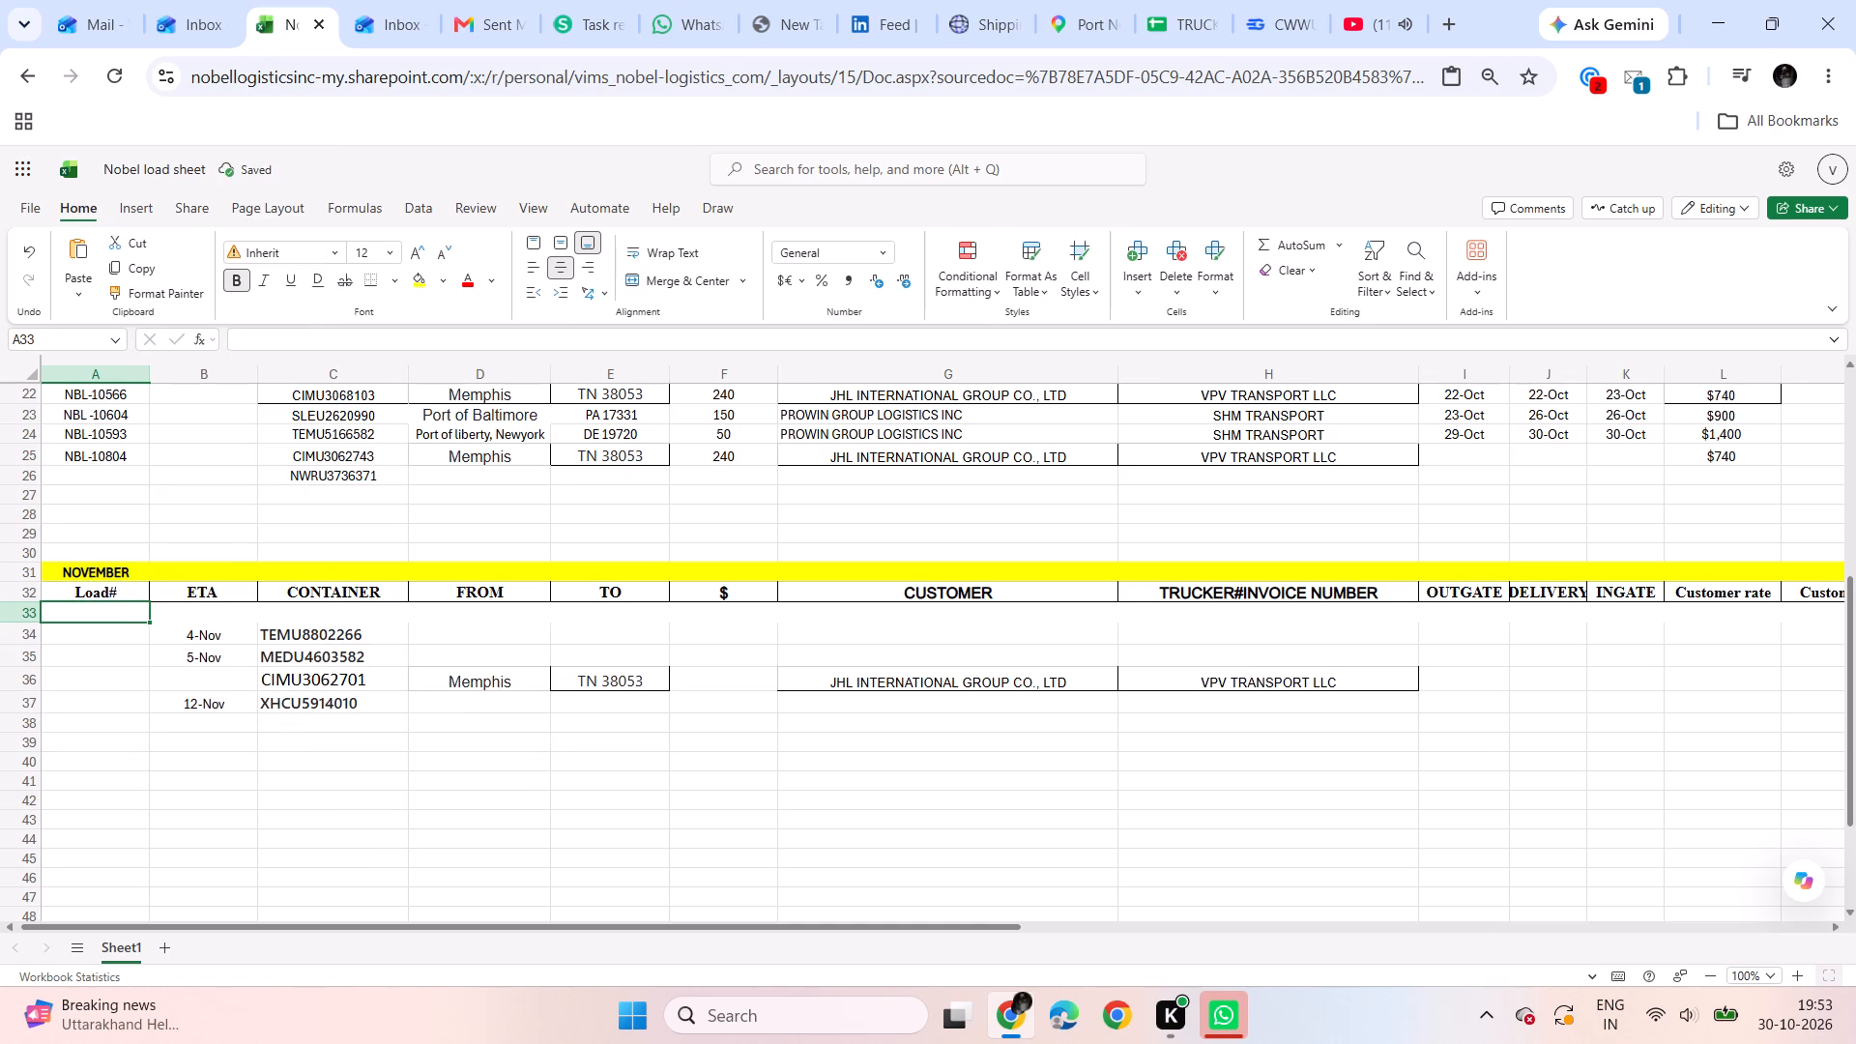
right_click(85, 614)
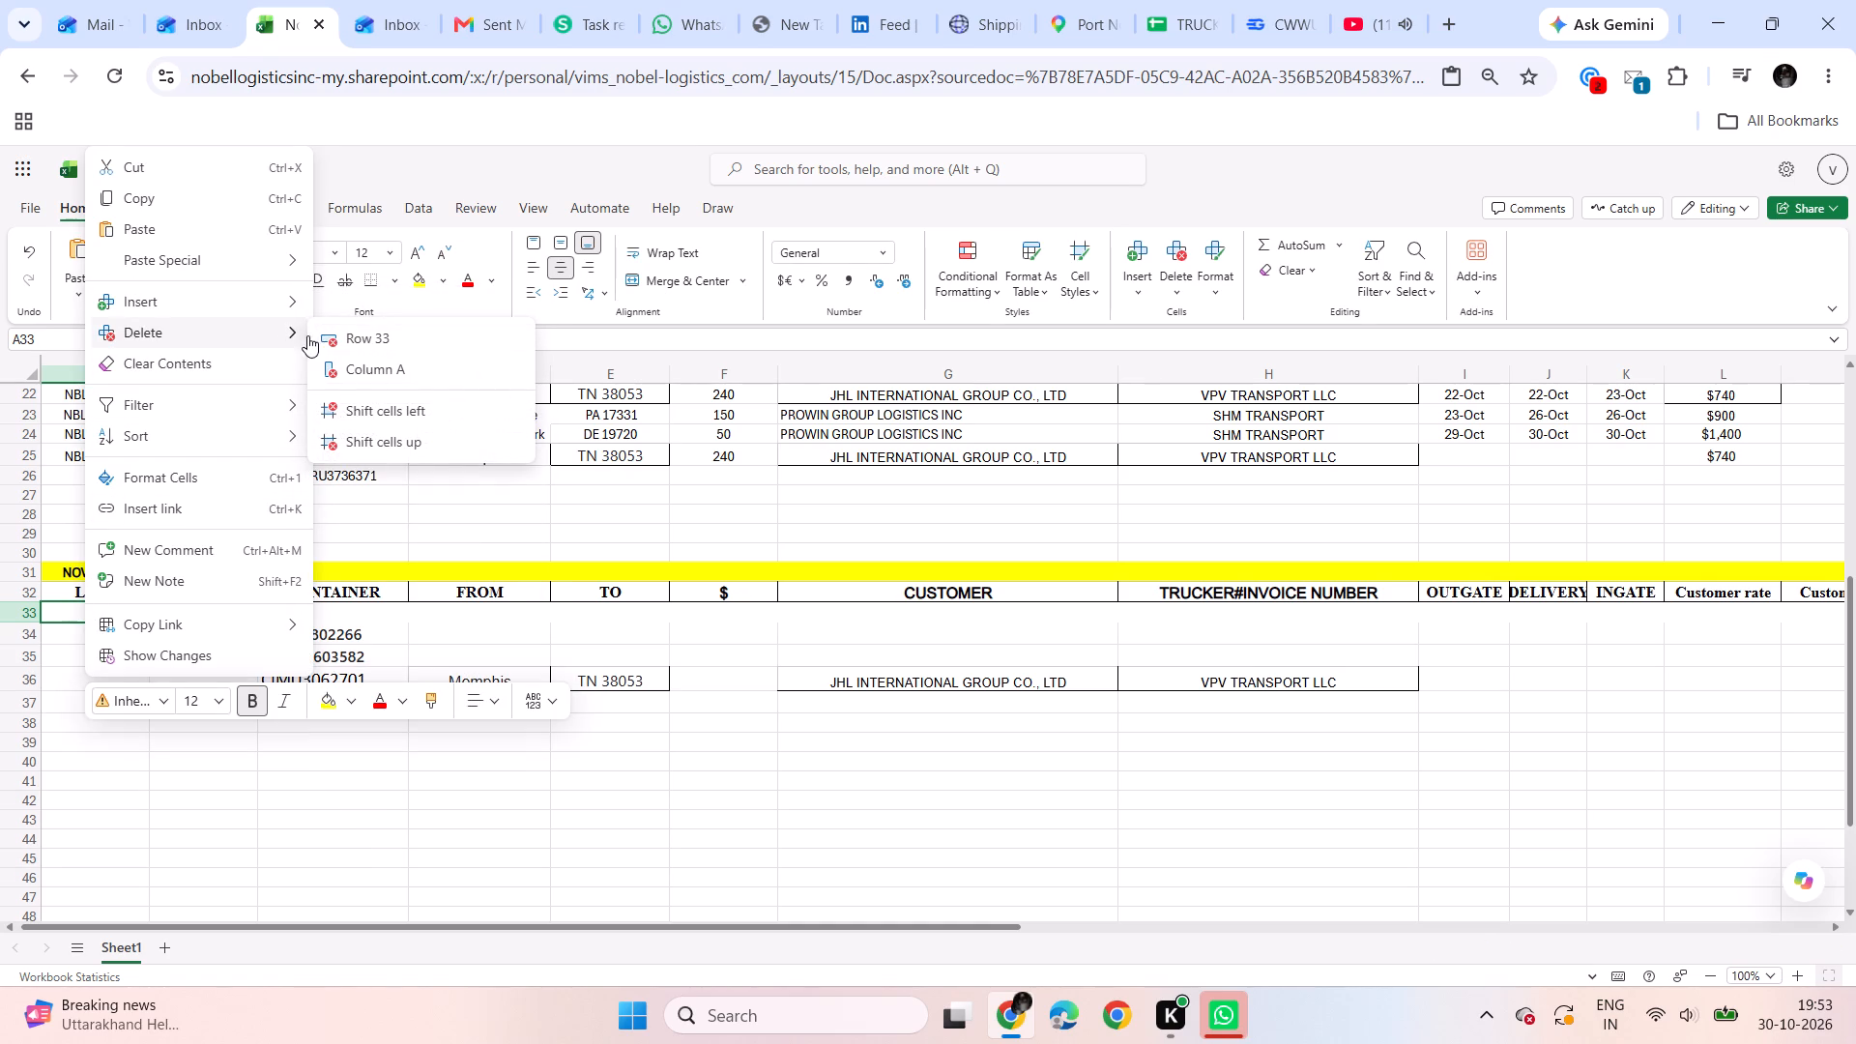
Delete the remaining blank row 33 directly beneath the November column headings.
click(366, 336)
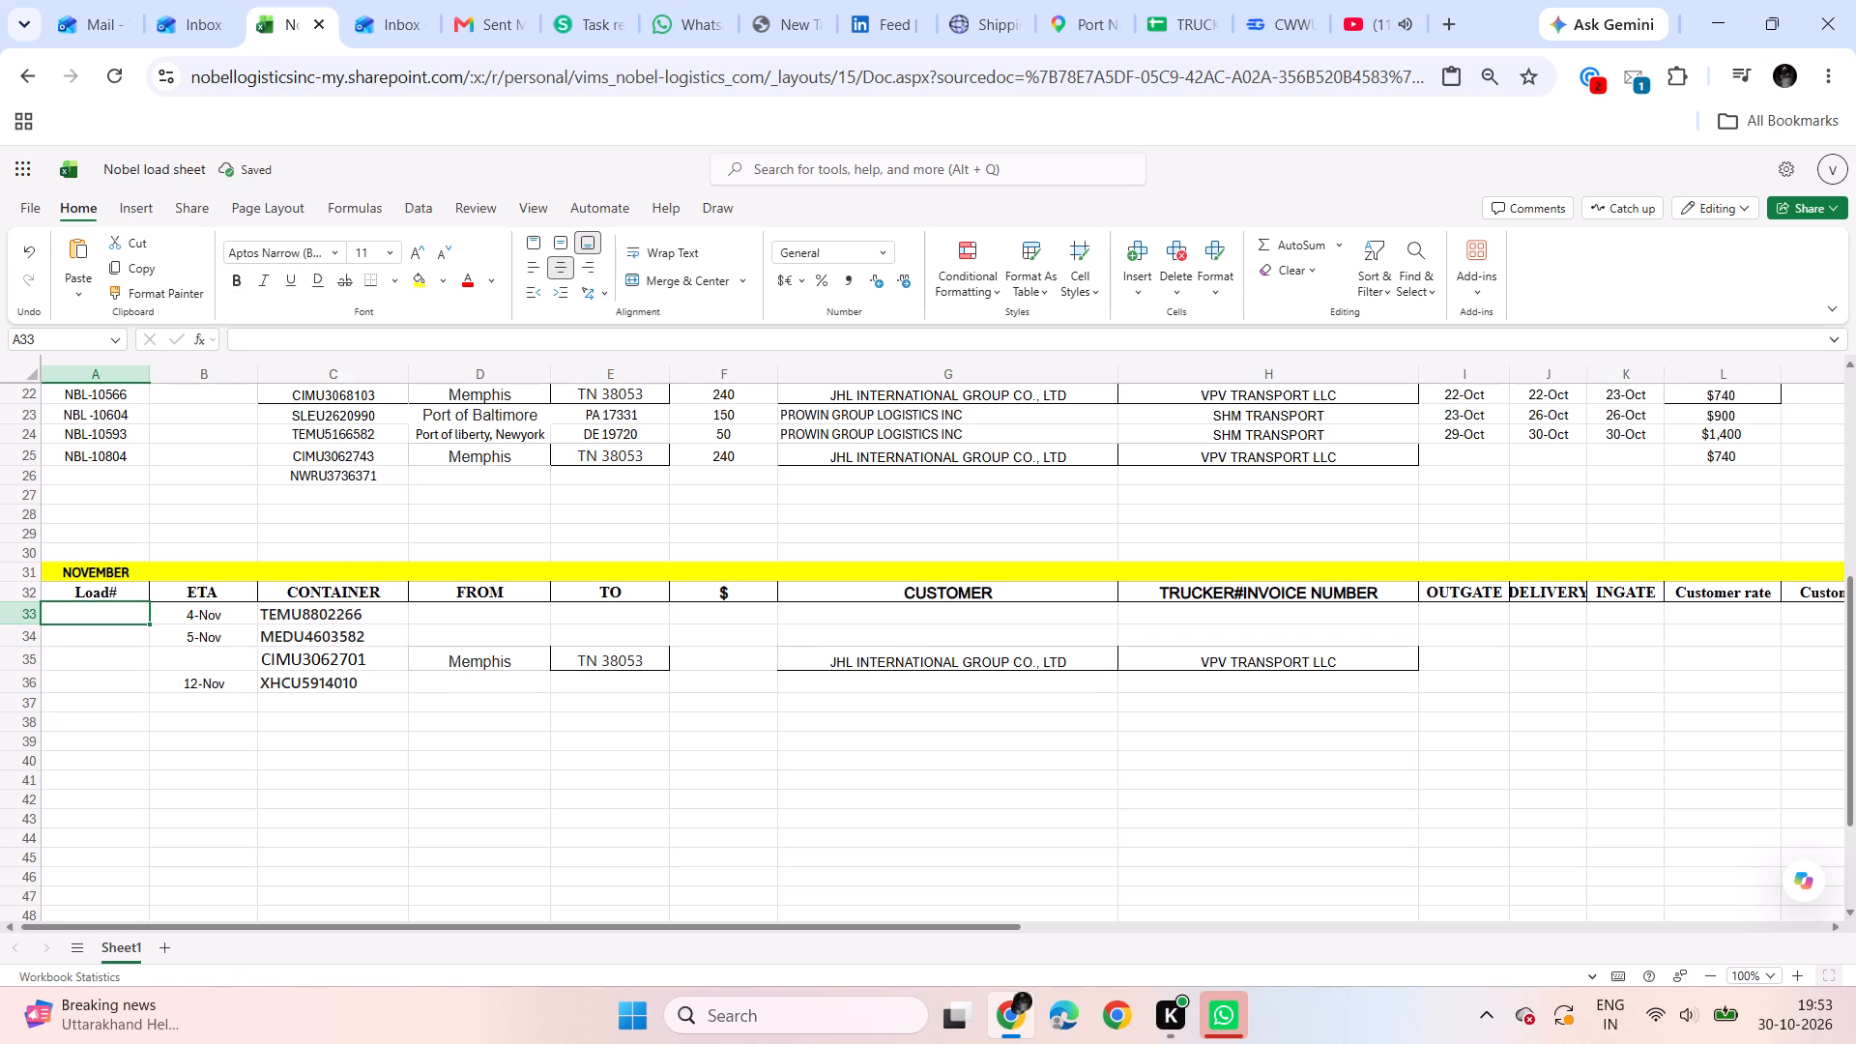
drag(32, 611, 32, 661)
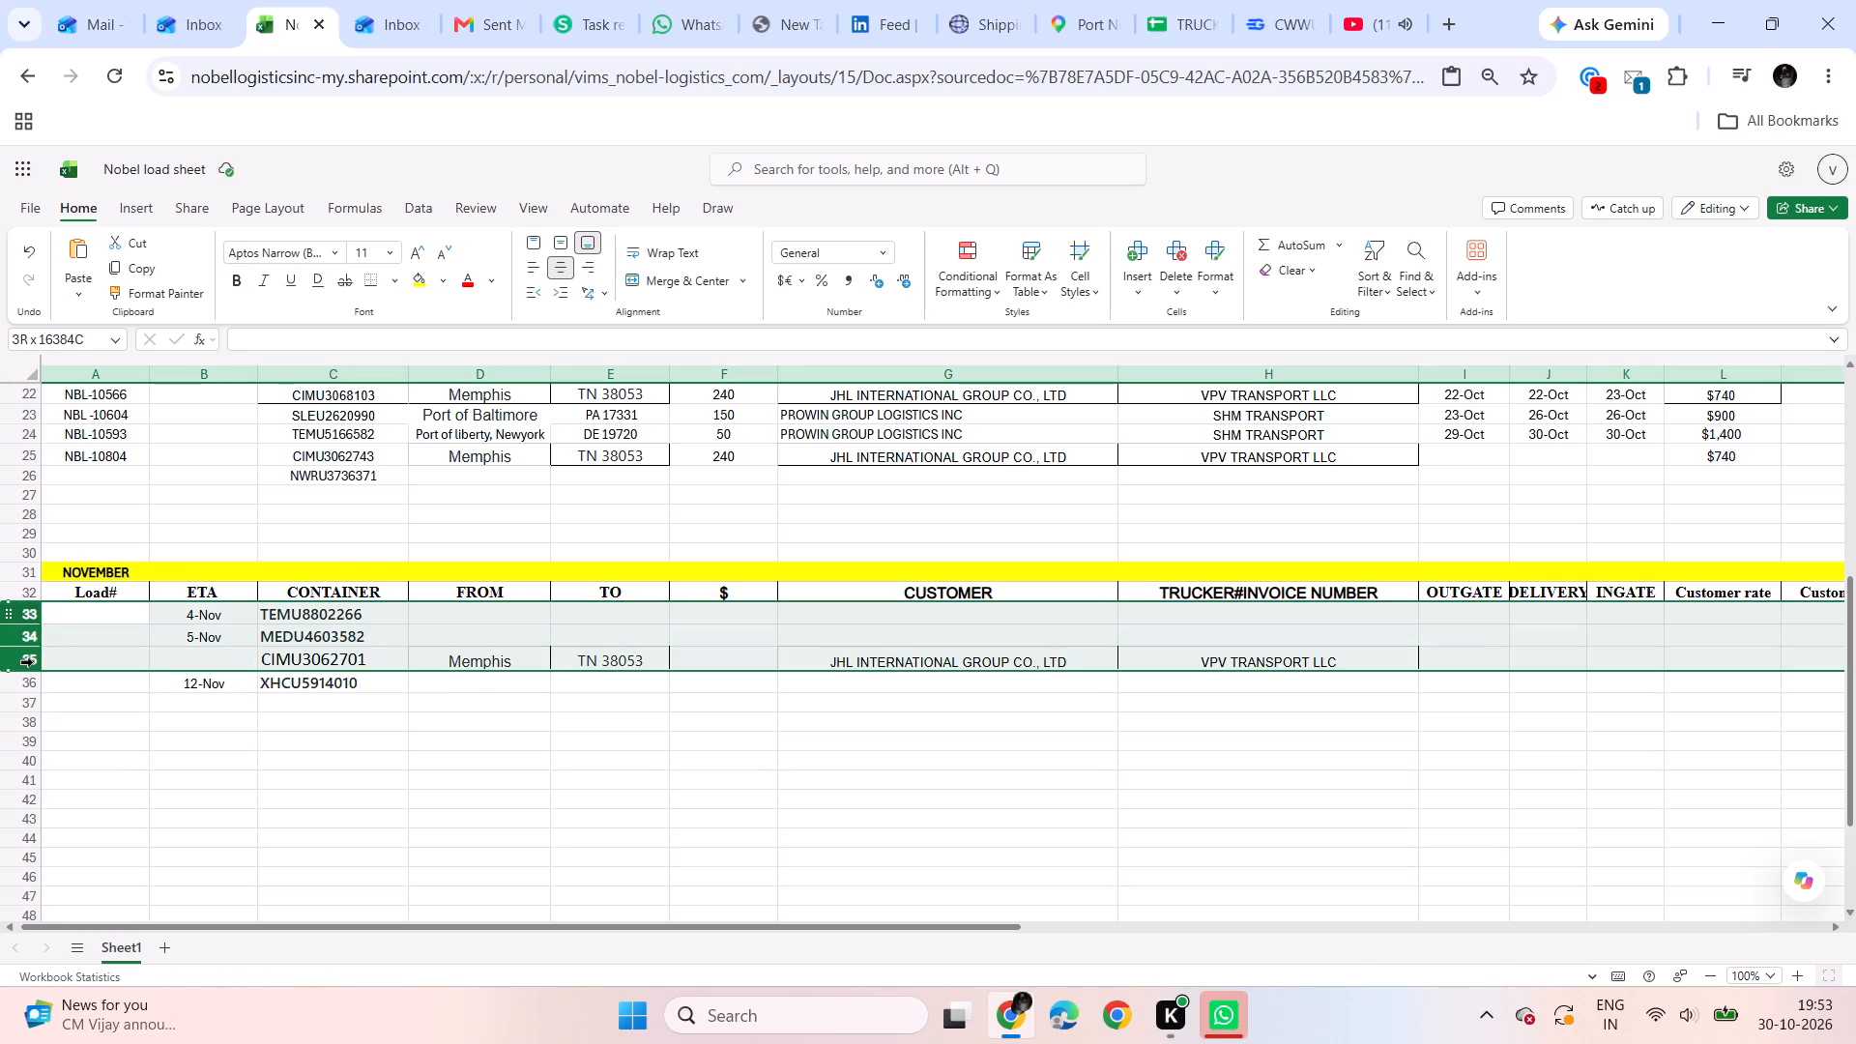
drag(32, 661, 32, 681)
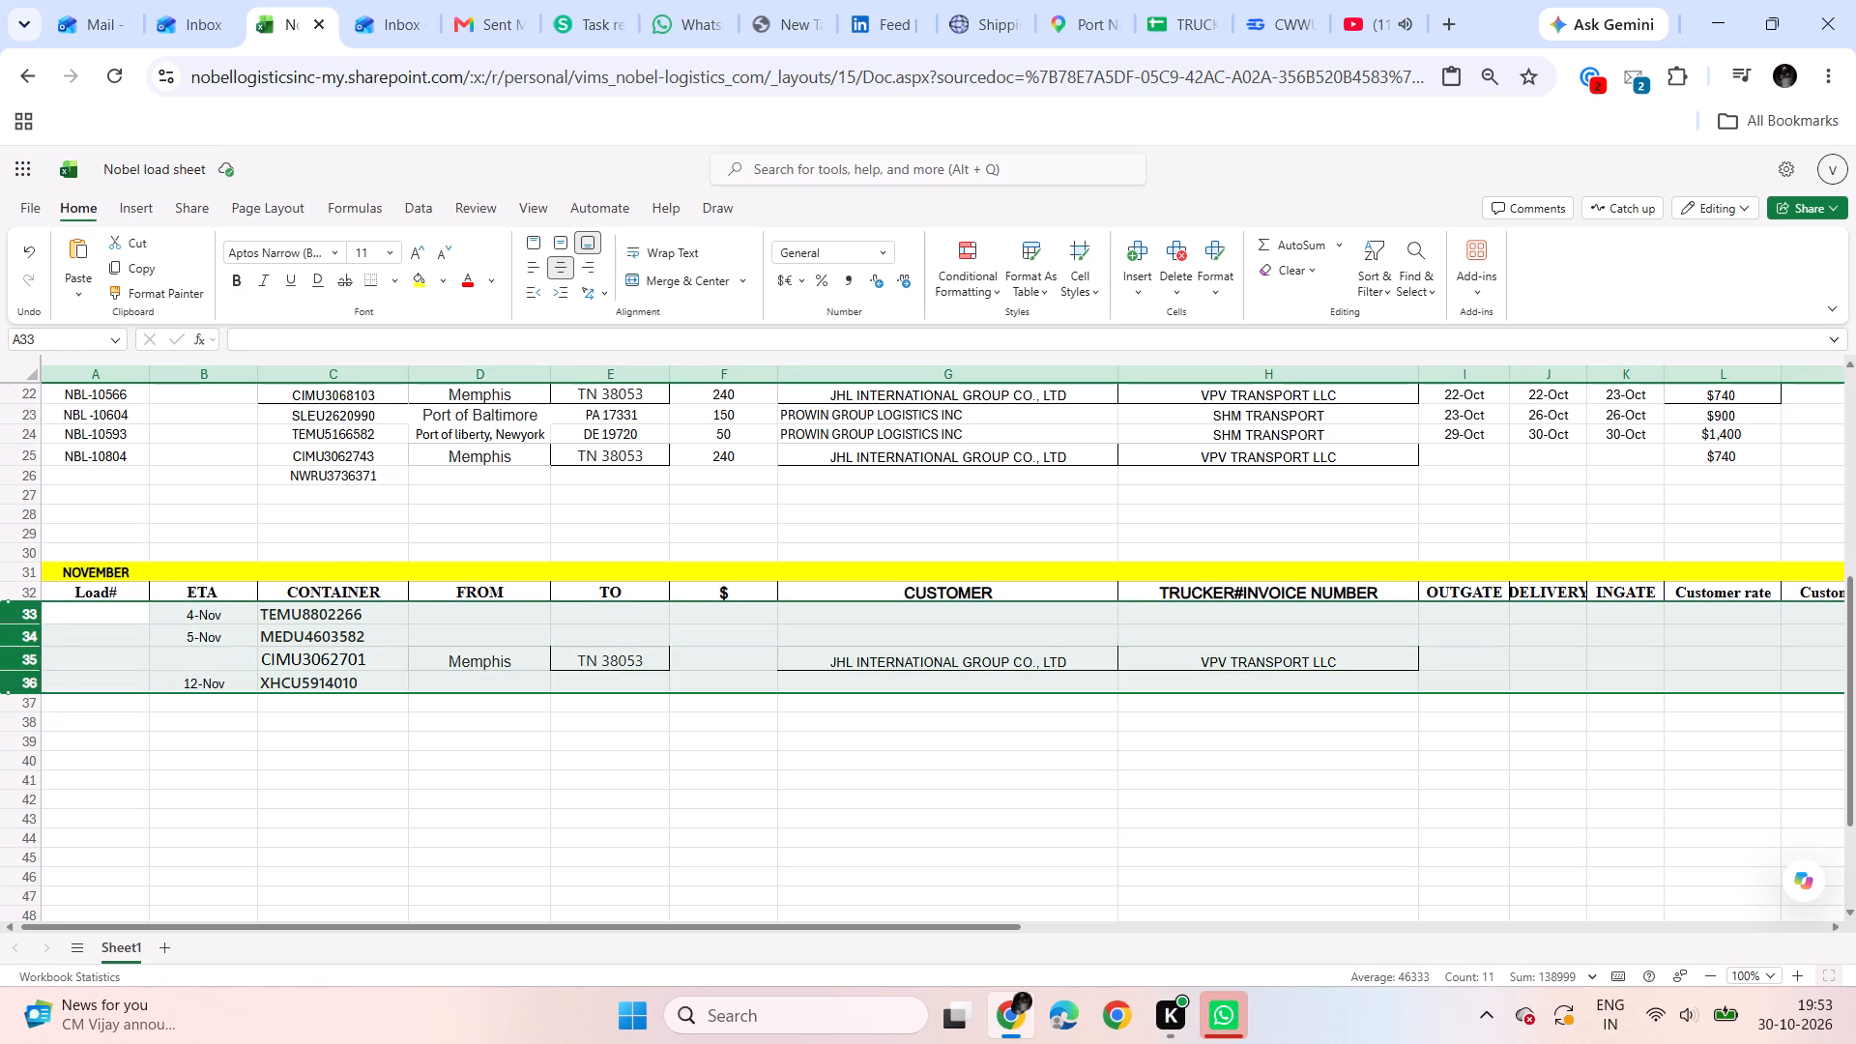
right_click(69, 651)
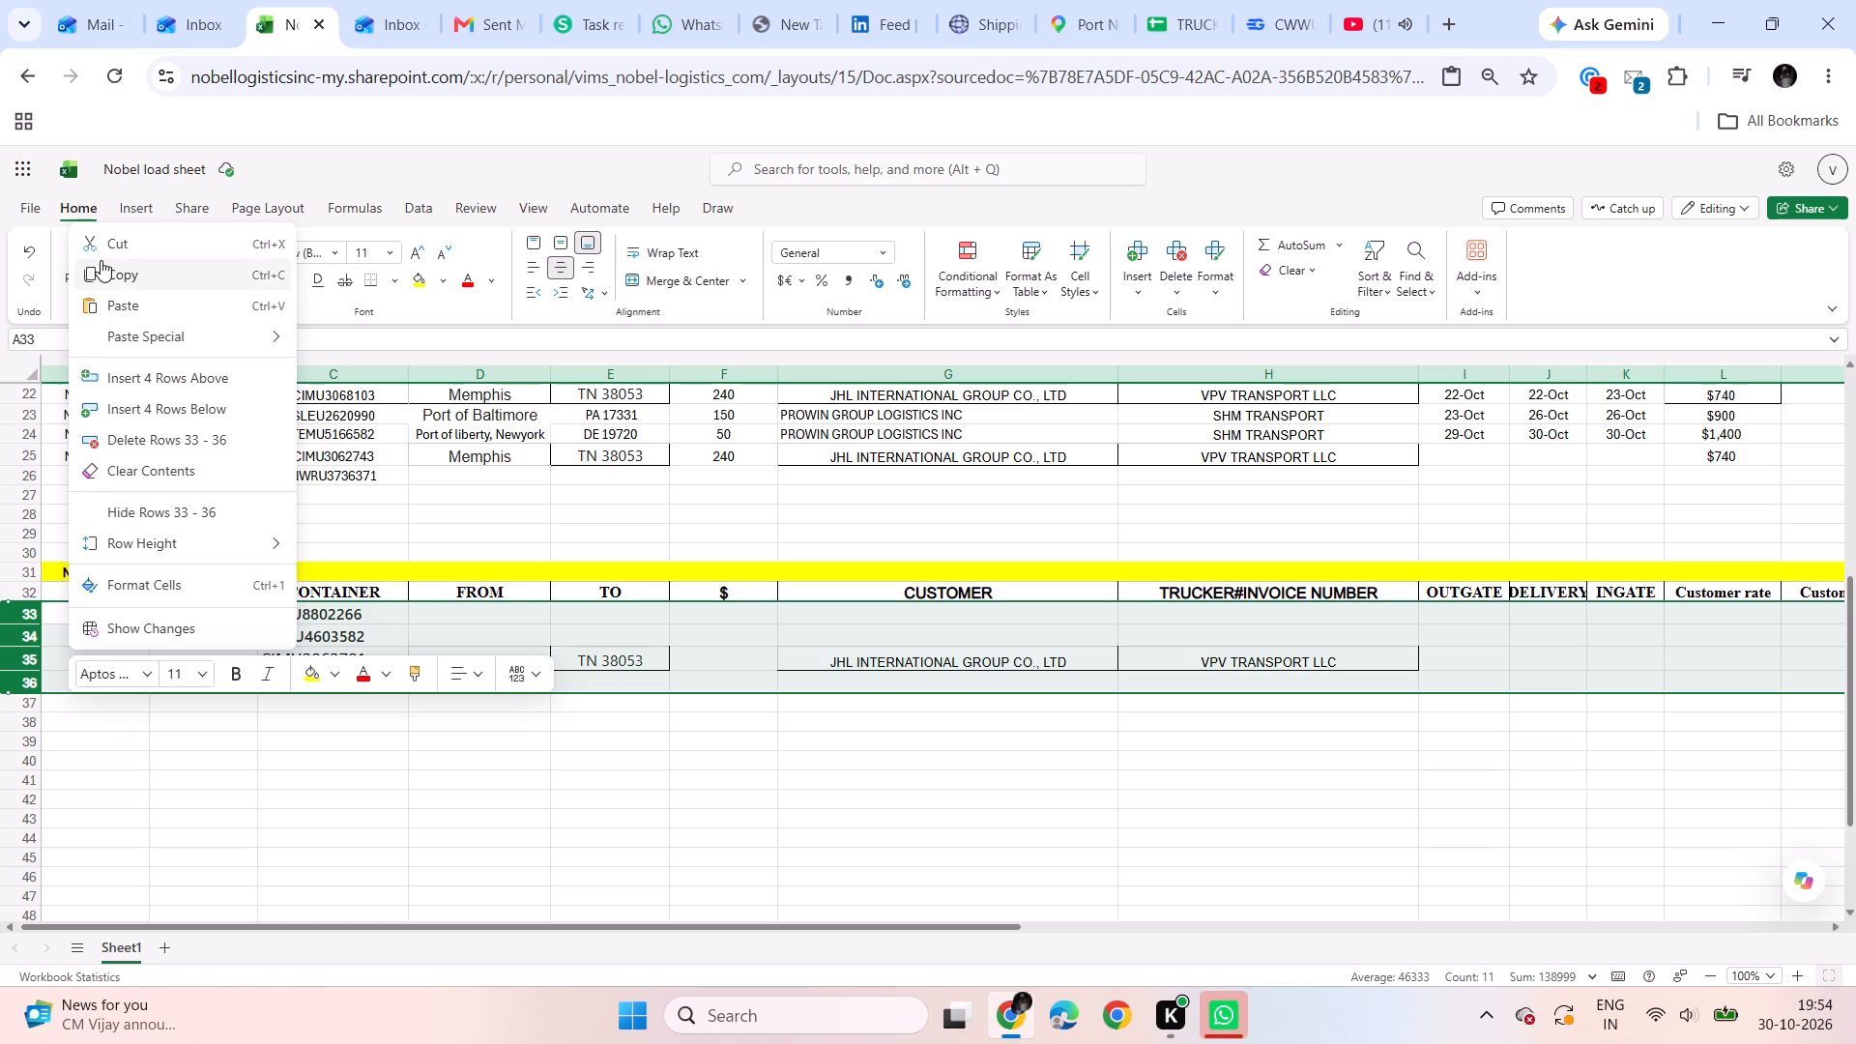
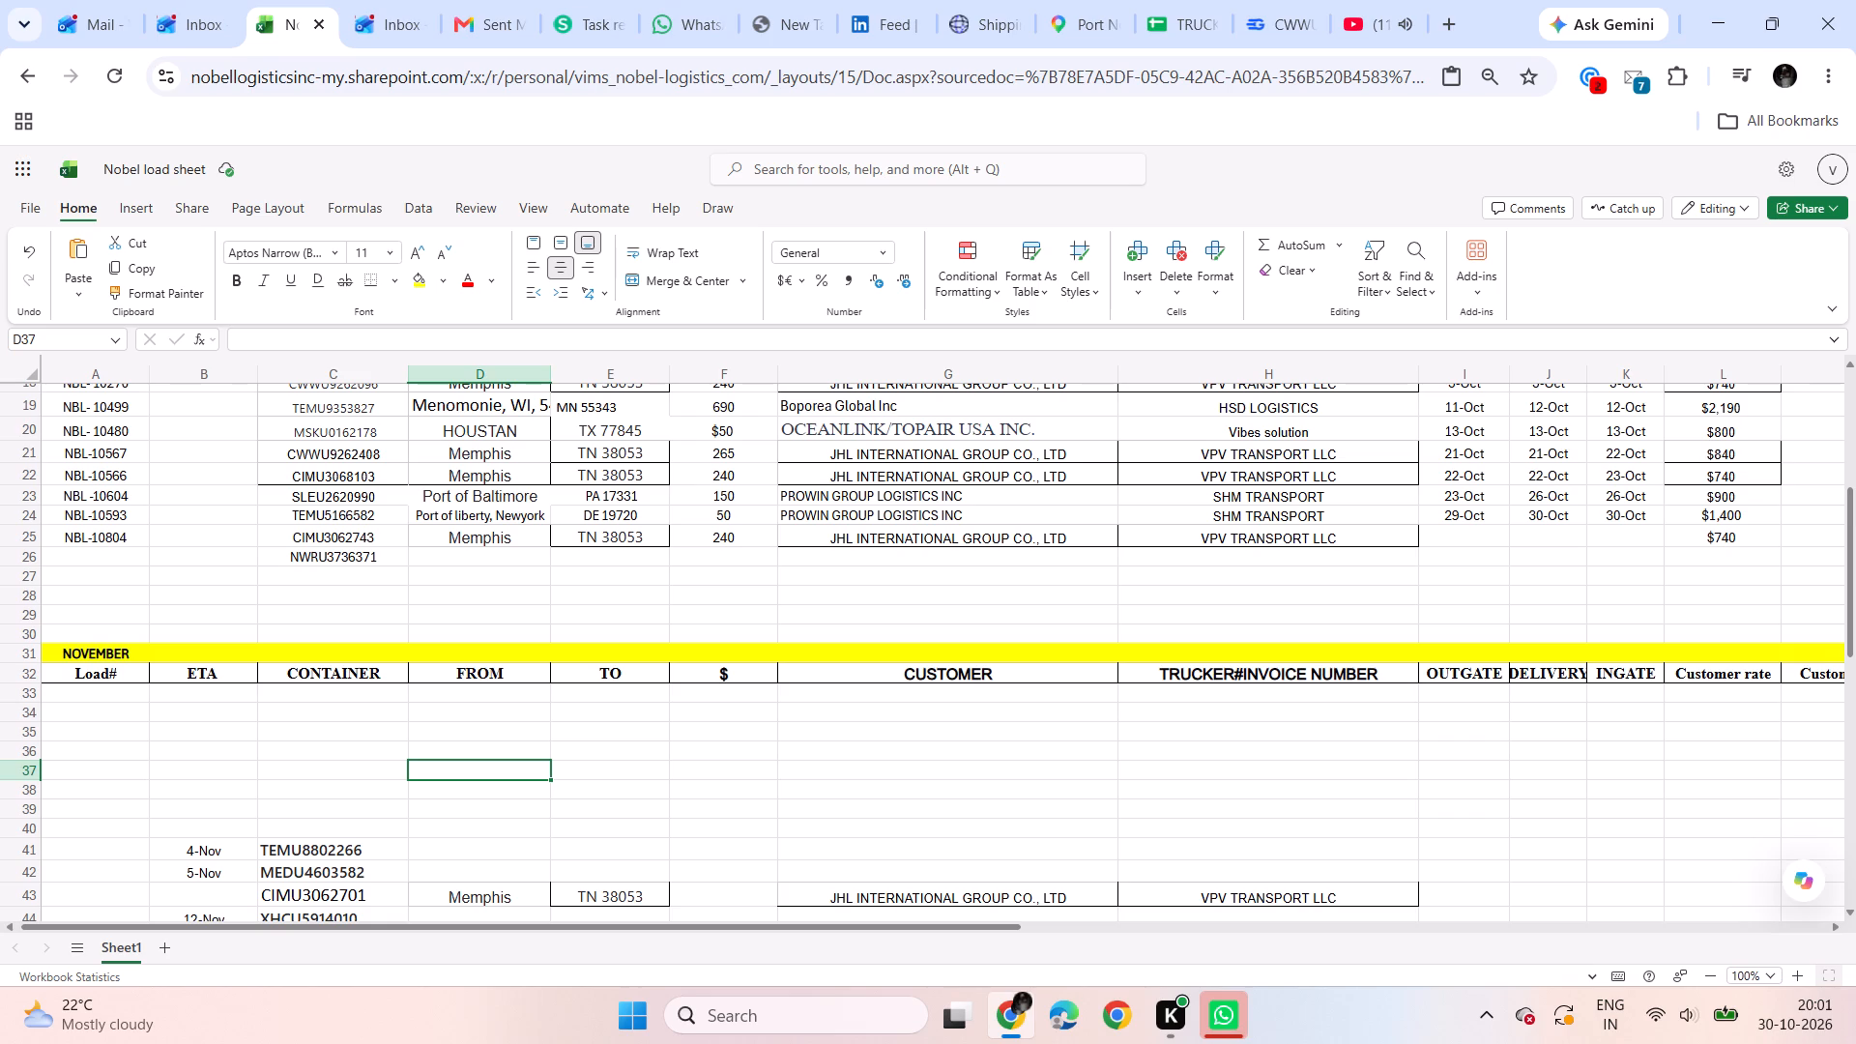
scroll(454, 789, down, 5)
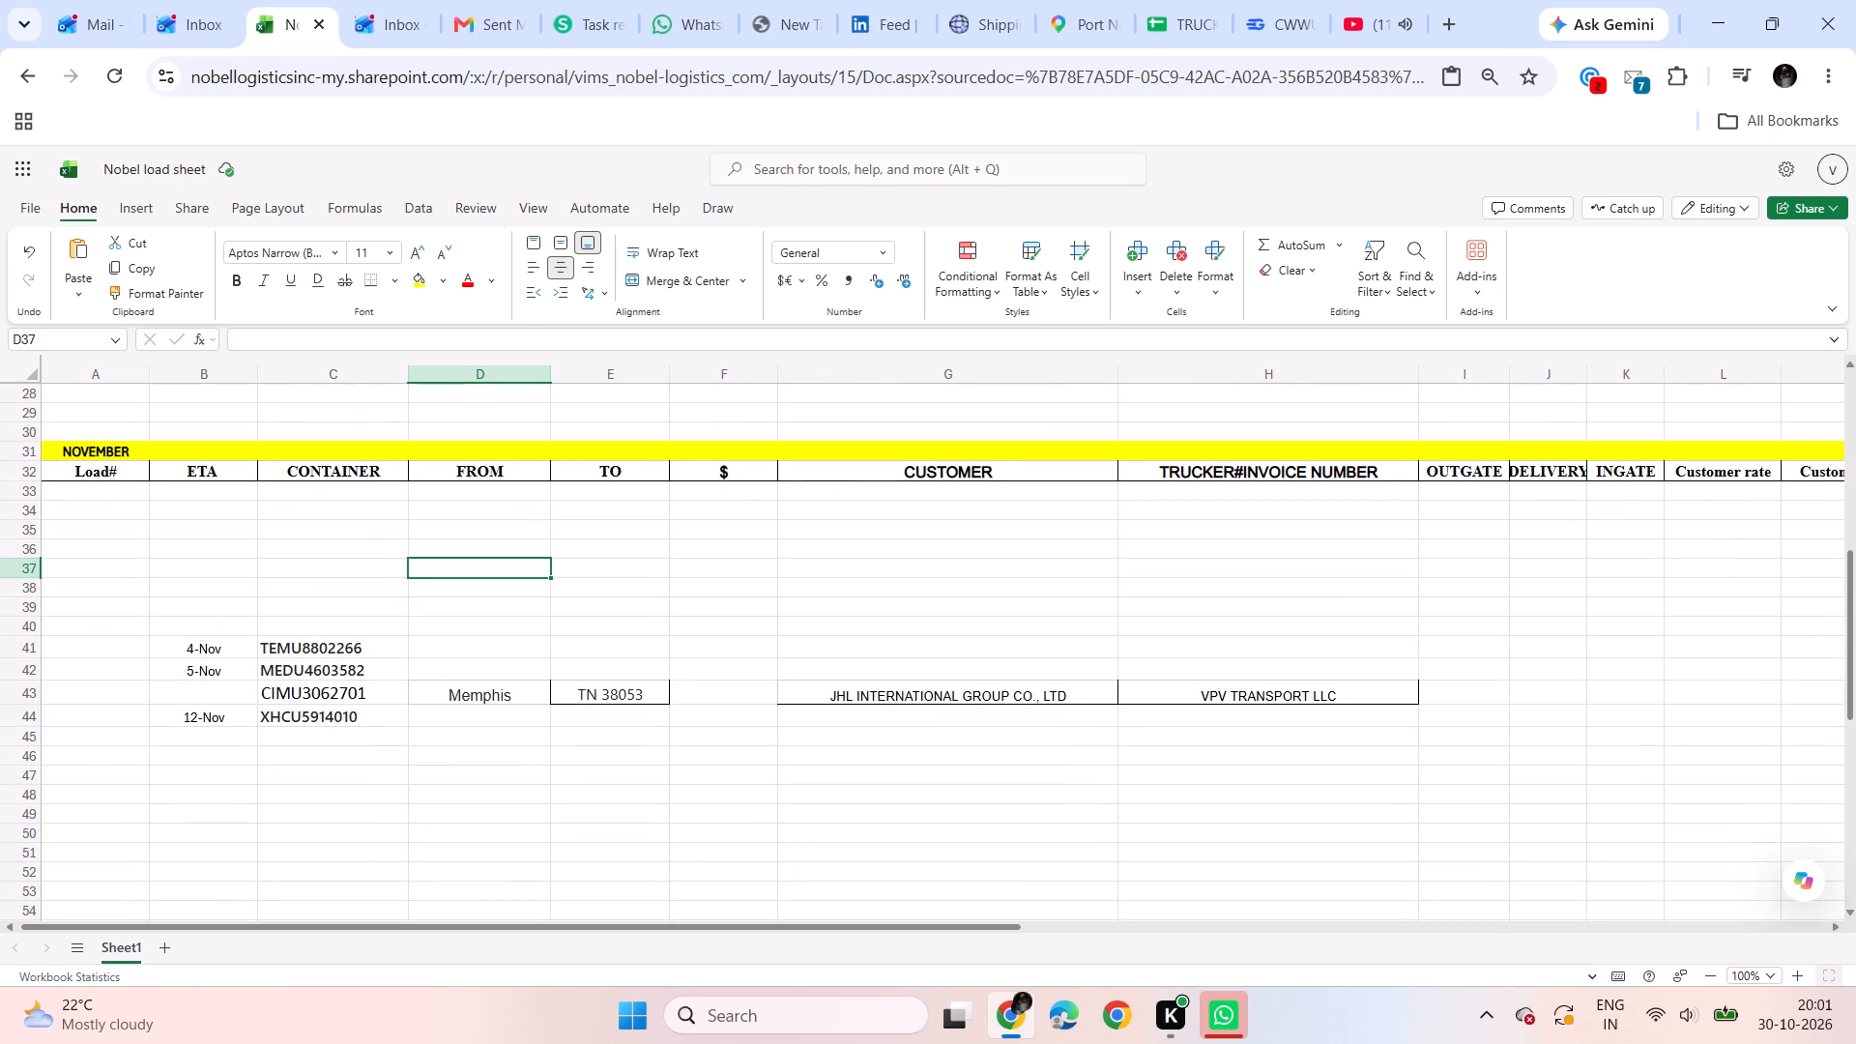
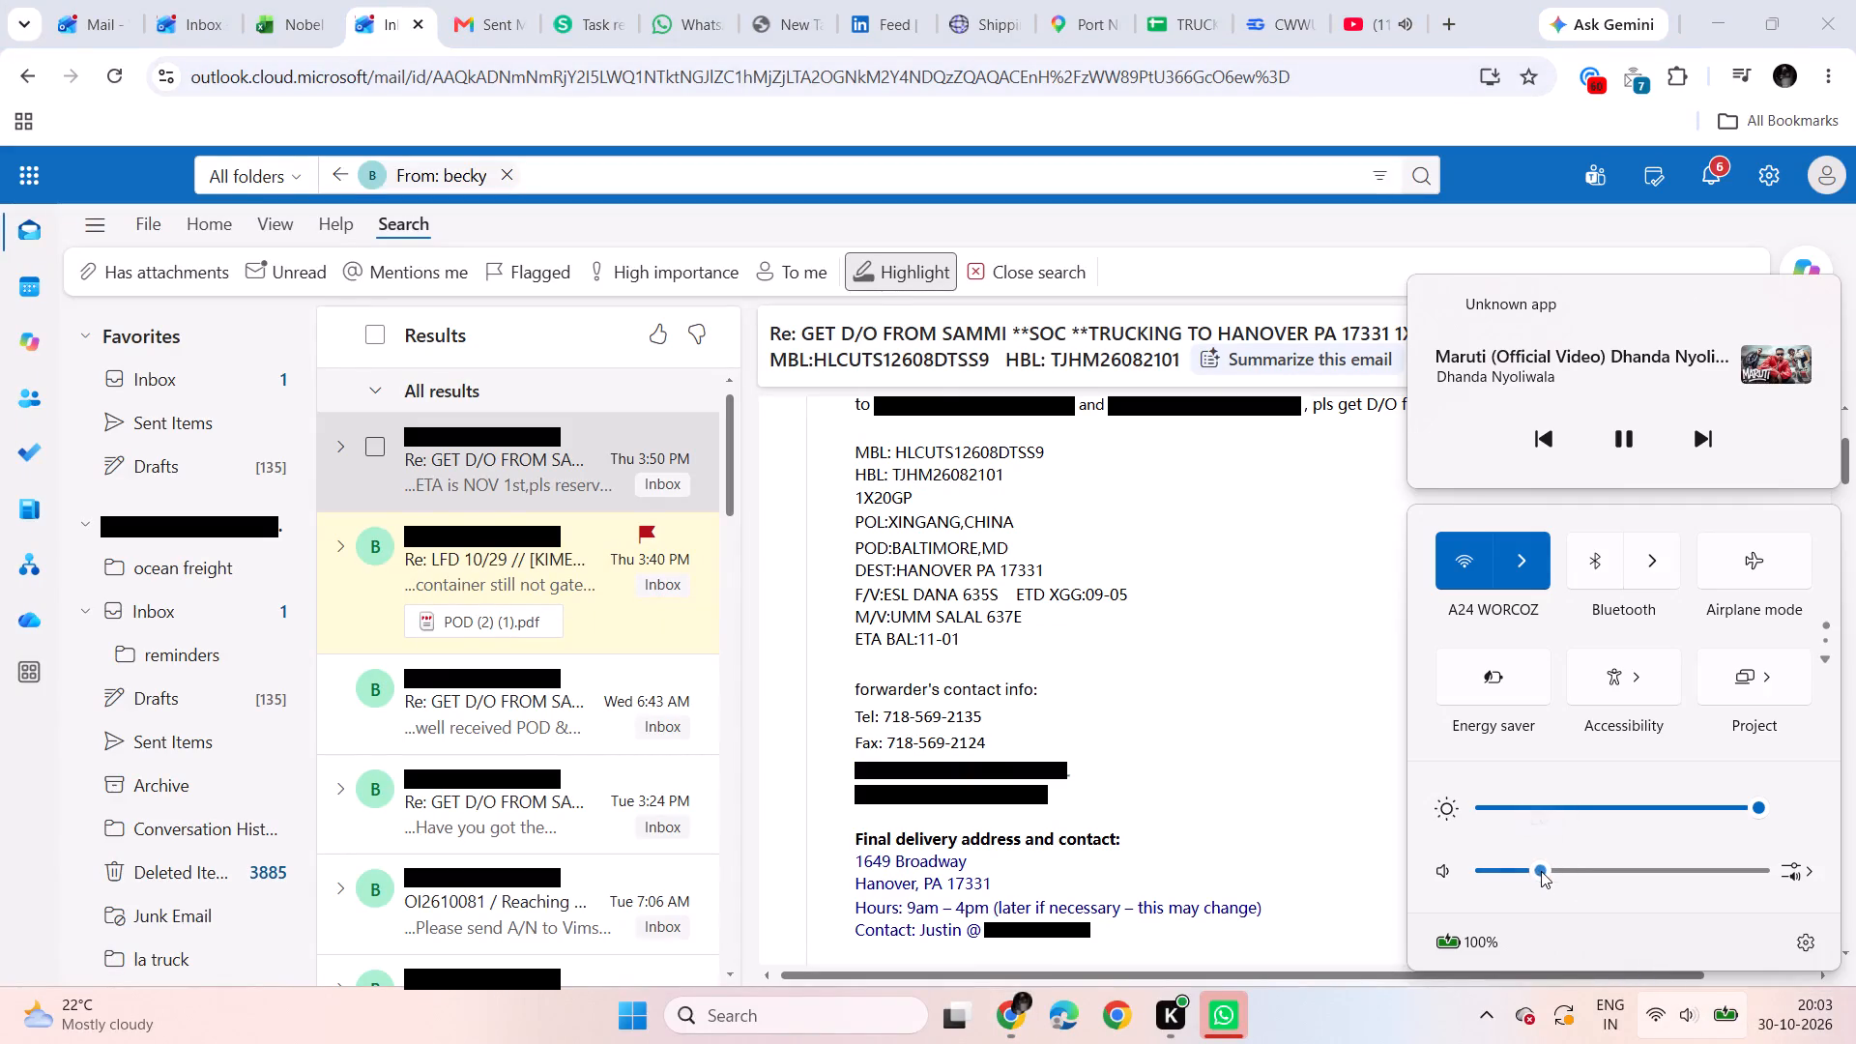
Set the computer's sound volume to 21.
click(1541, 871)
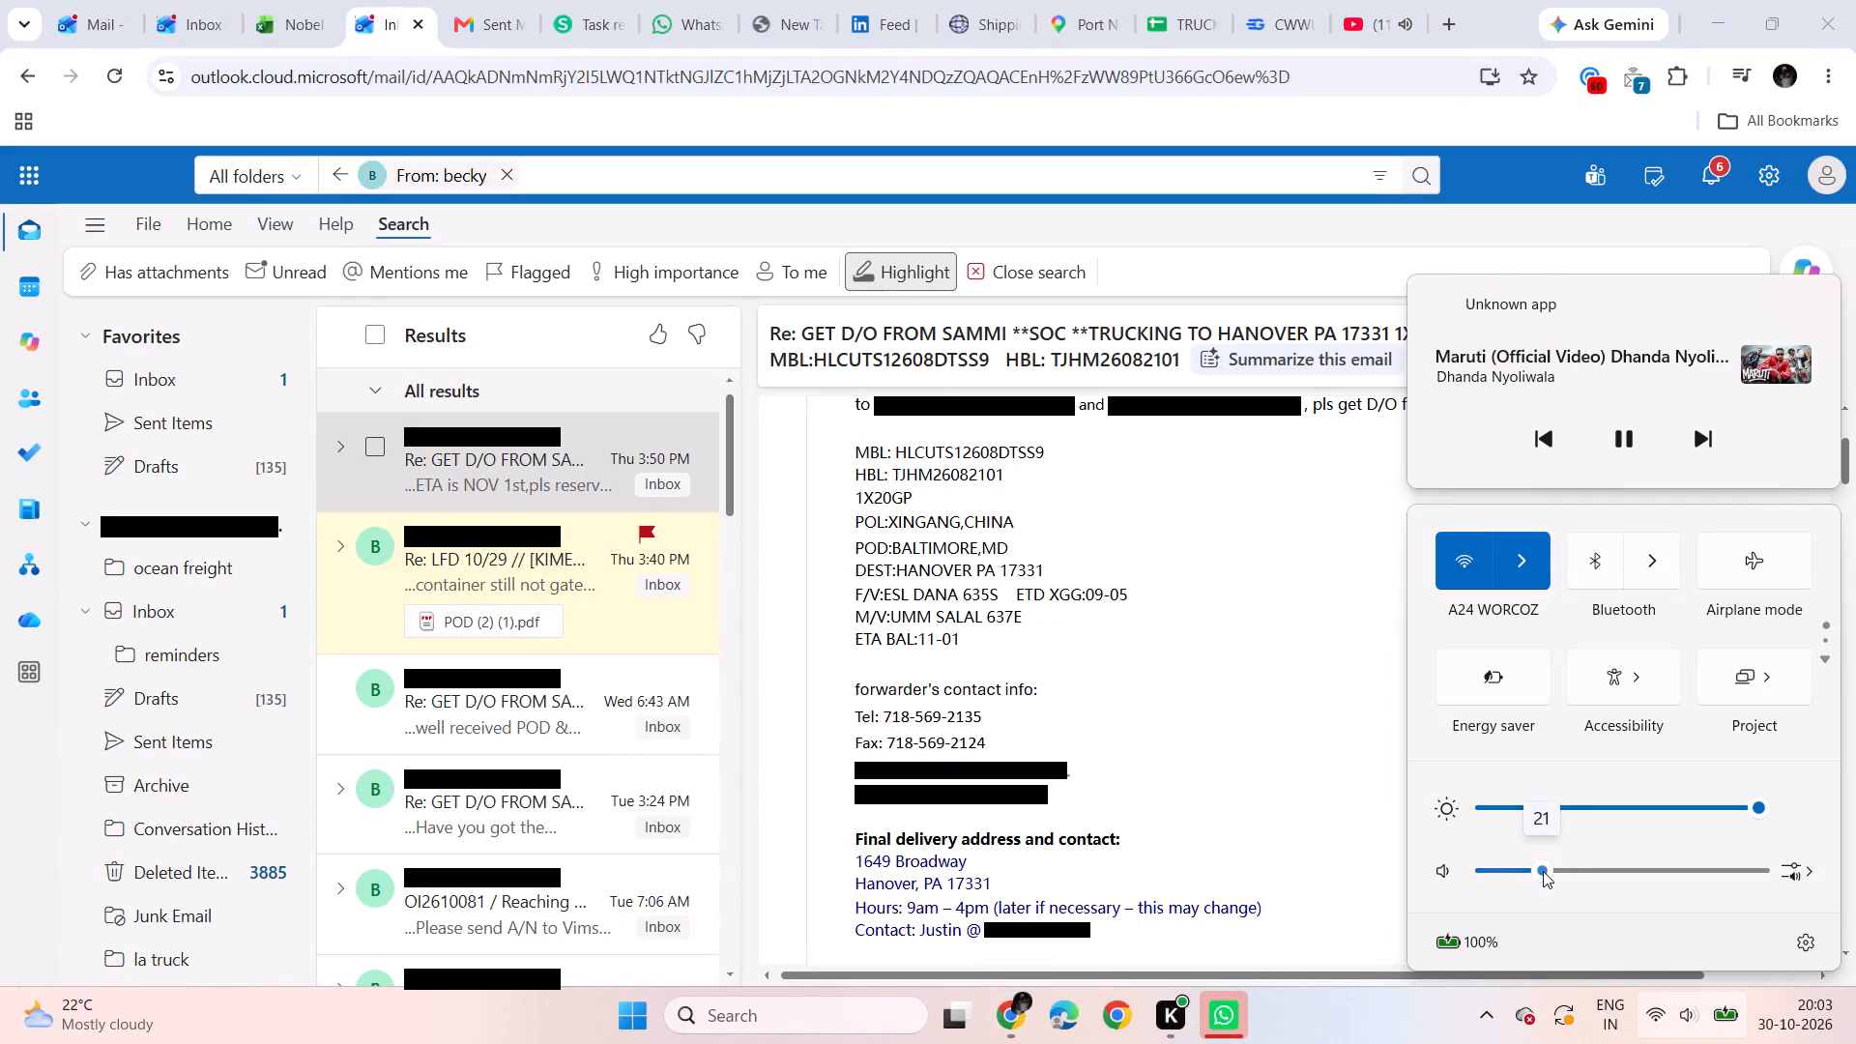
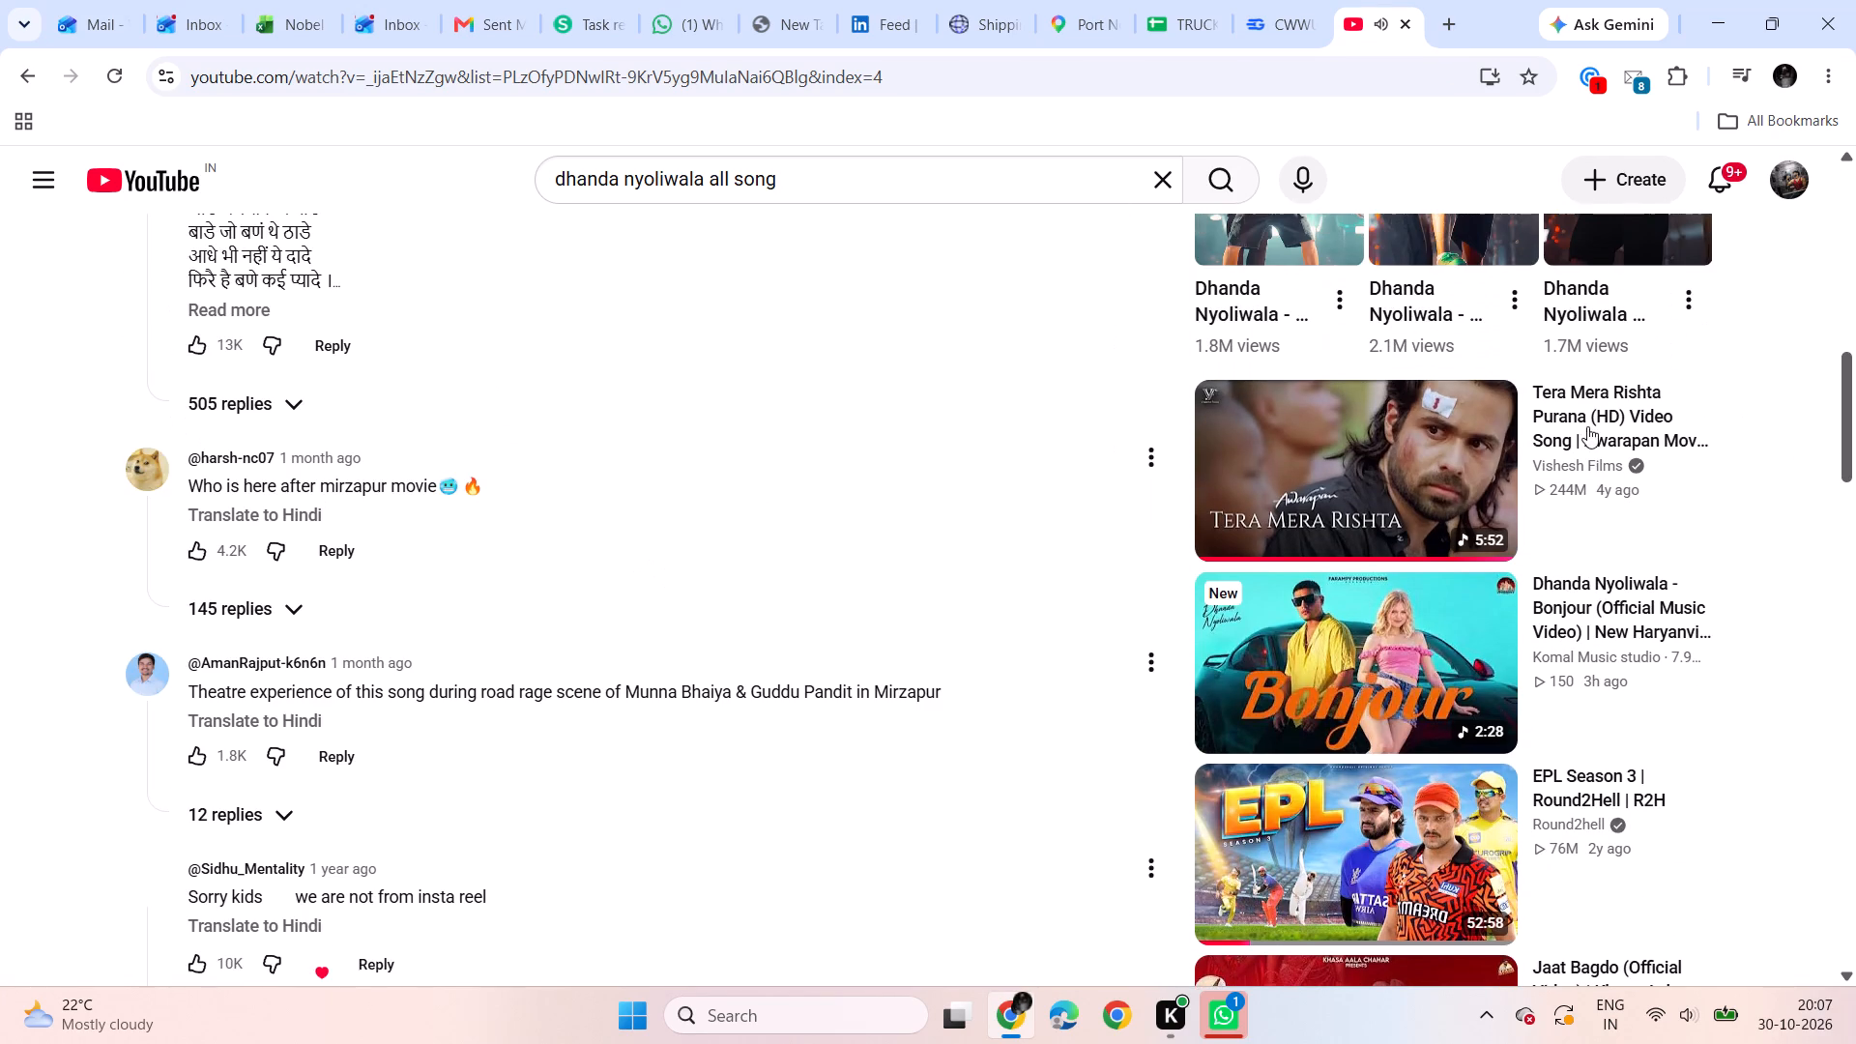
Play the suggested video "Tera Mera Rishta Purana (HD) Video Song" from Vishesh Films.
click(1424, 437)
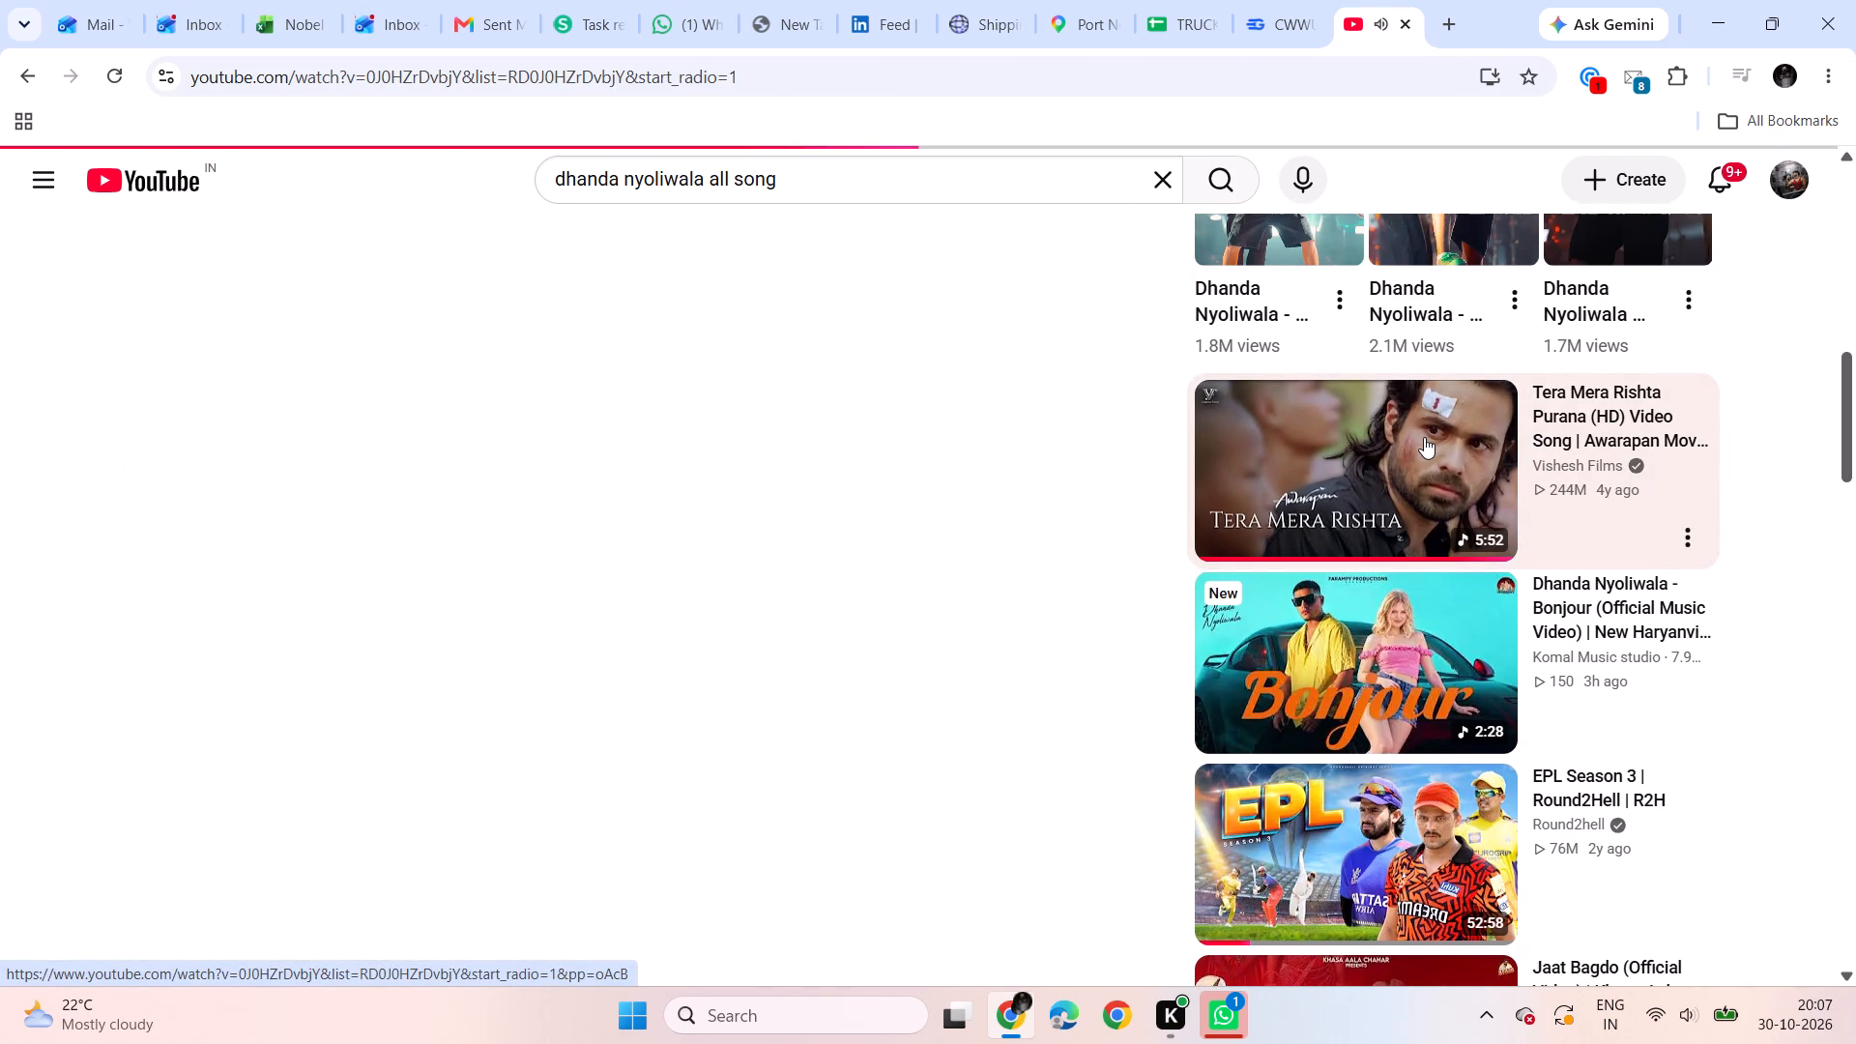